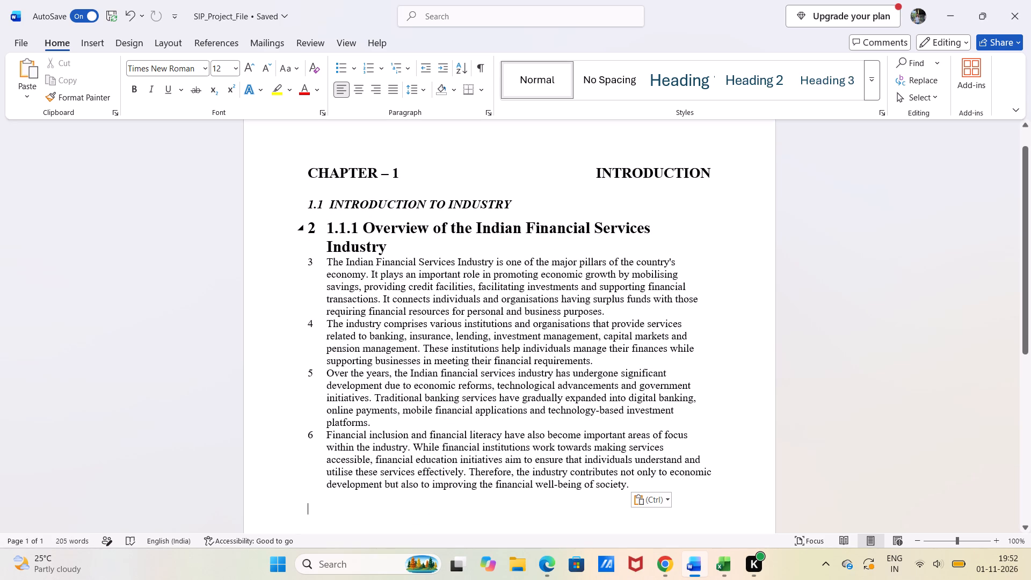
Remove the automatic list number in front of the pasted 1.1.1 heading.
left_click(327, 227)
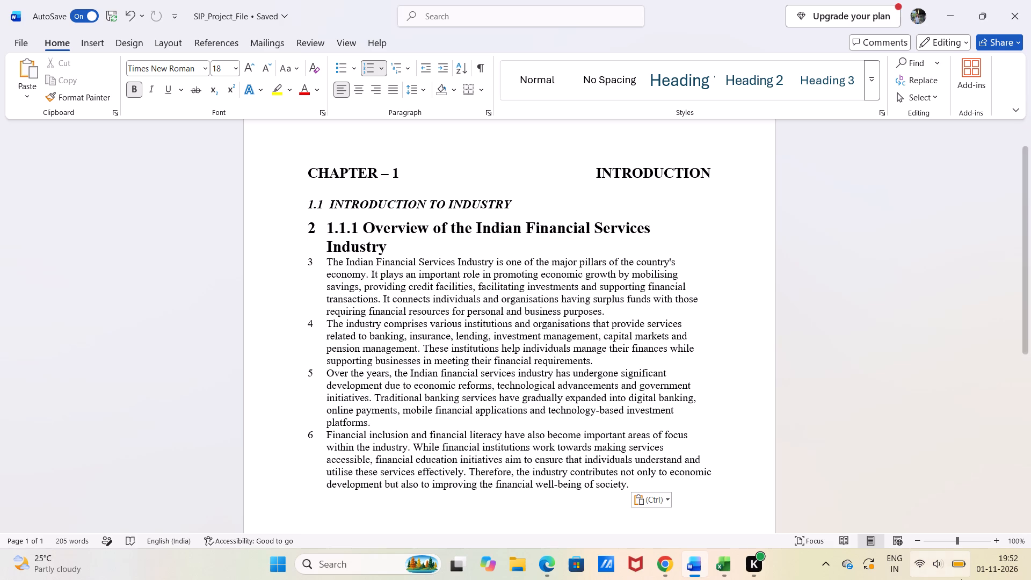
Pause the song playing in Google Chrome using the system media controls, and return to the Word document.
left_click(947, 571)
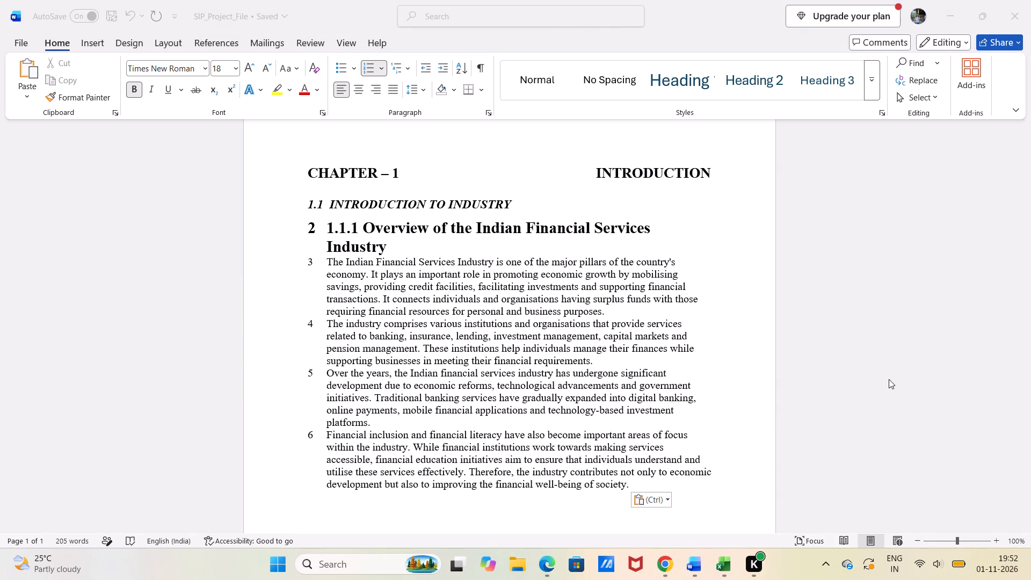
left_click(936, 568)
left_click(910, 240)
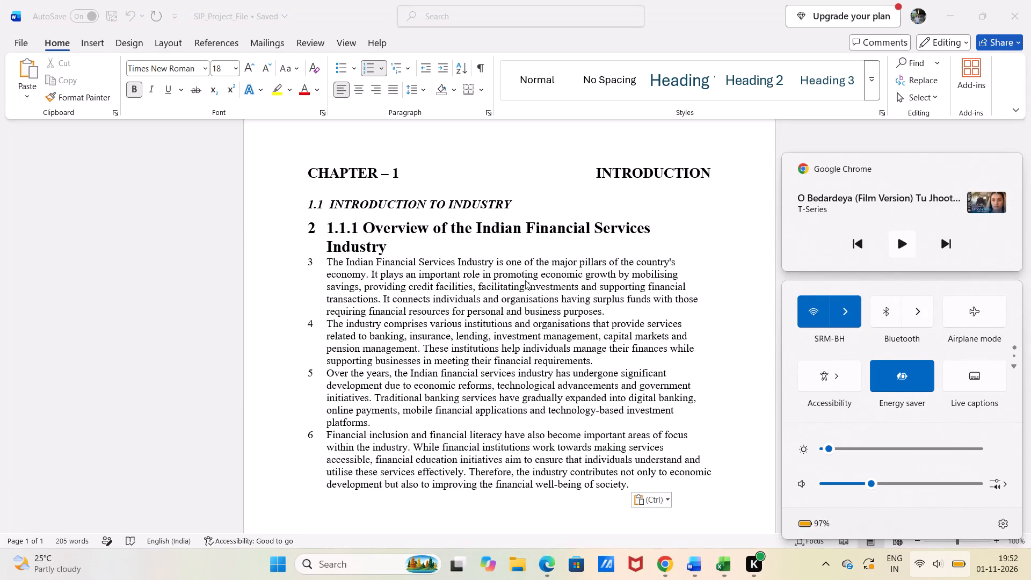
left_click(258, 308)
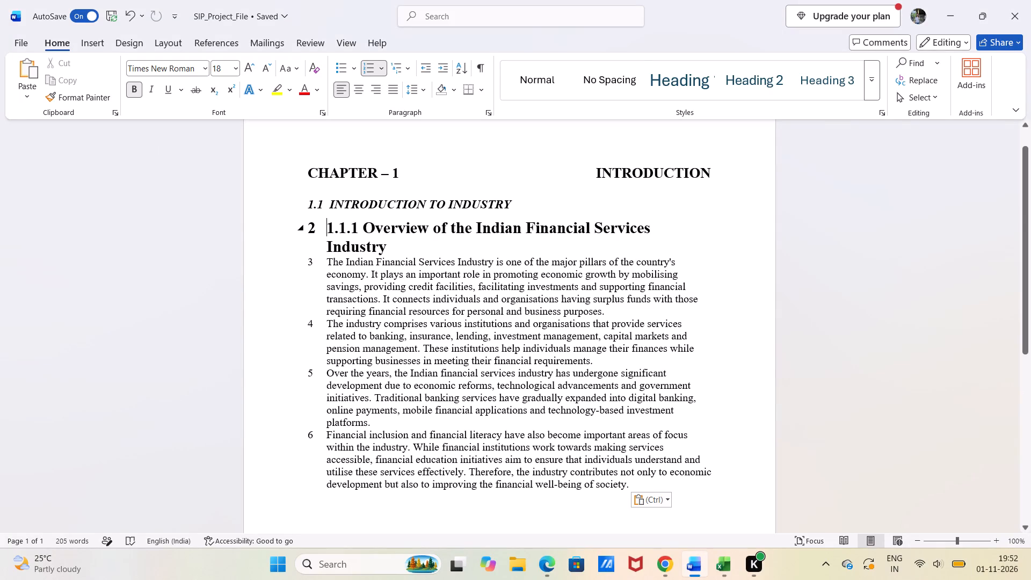
Remove the automatic list number in front of the 1.1.1 Overview of the Indian Financial Services Industry heading.
key("BackSpace")
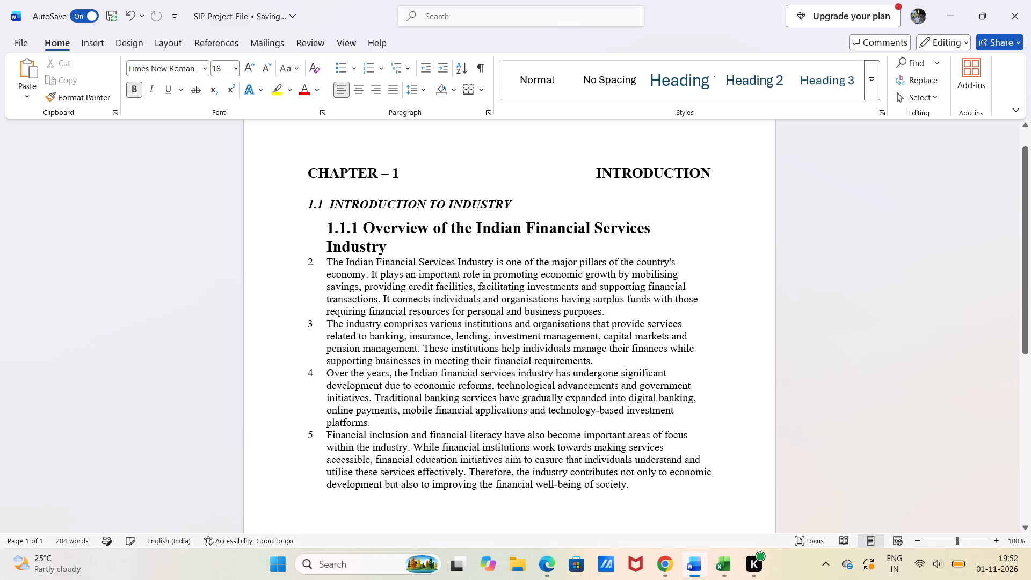
Place the text cursor at the start of the first numbered paragraph below the 1.1.1 heading.
left_click(326, 261)
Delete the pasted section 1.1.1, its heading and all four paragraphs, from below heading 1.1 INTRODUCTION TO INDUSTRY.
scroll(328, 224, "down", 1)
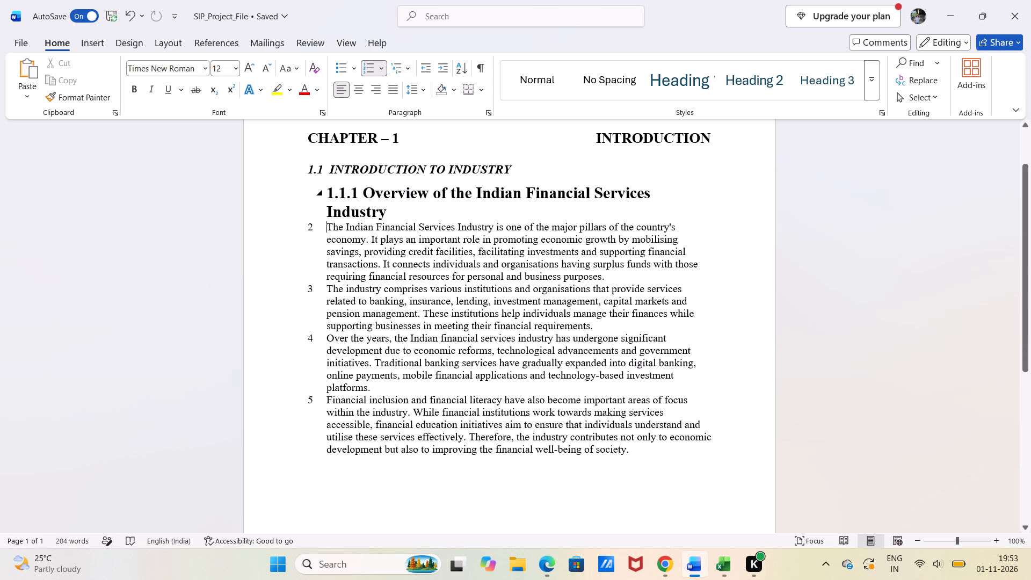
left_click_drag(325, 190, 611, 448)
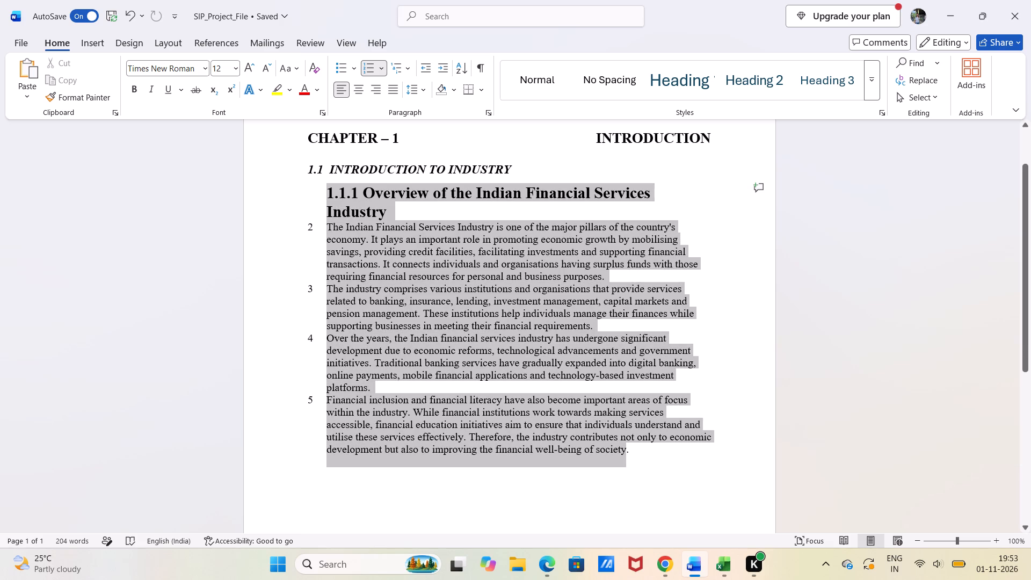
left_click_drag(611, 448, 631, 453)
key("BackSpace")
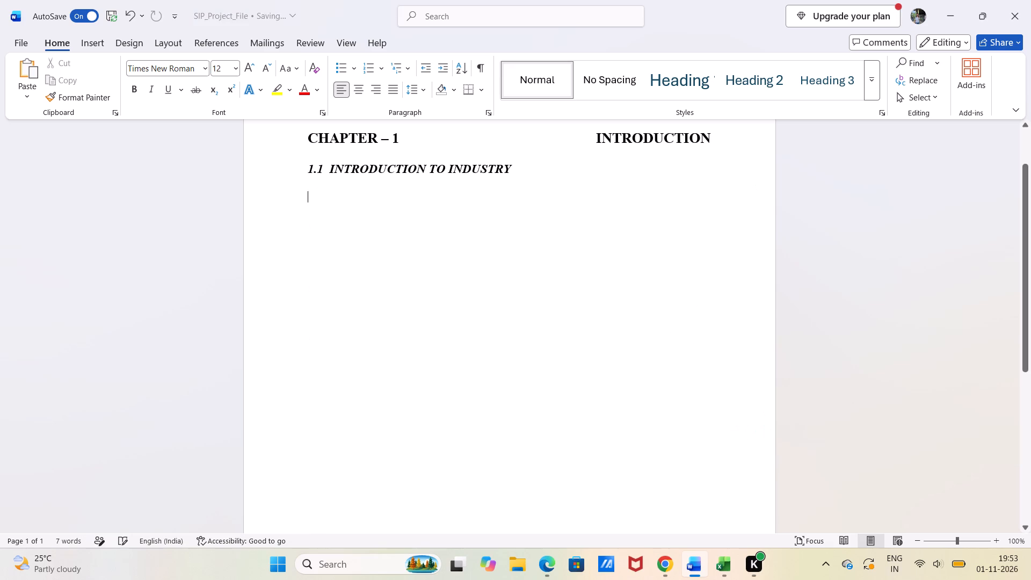
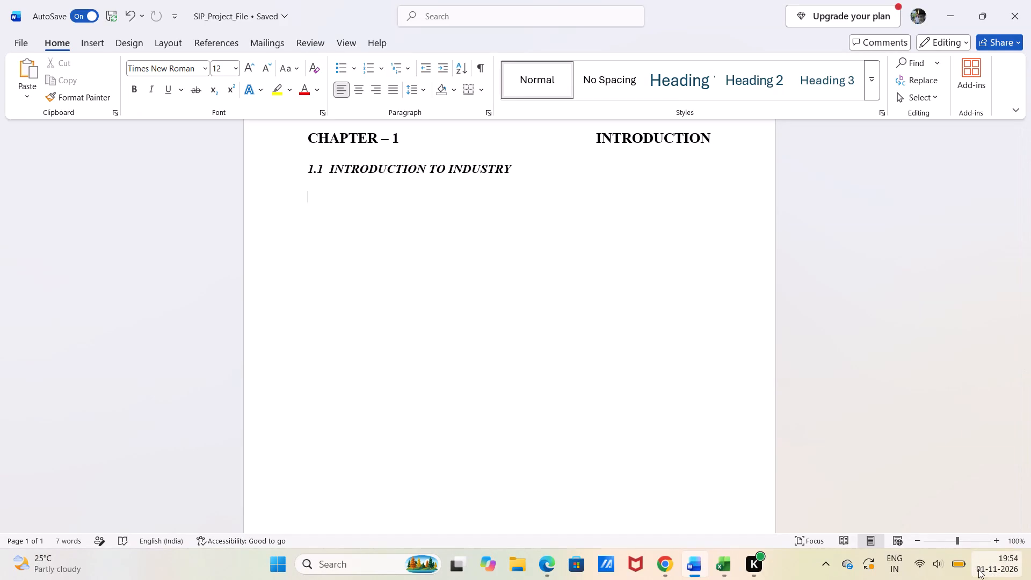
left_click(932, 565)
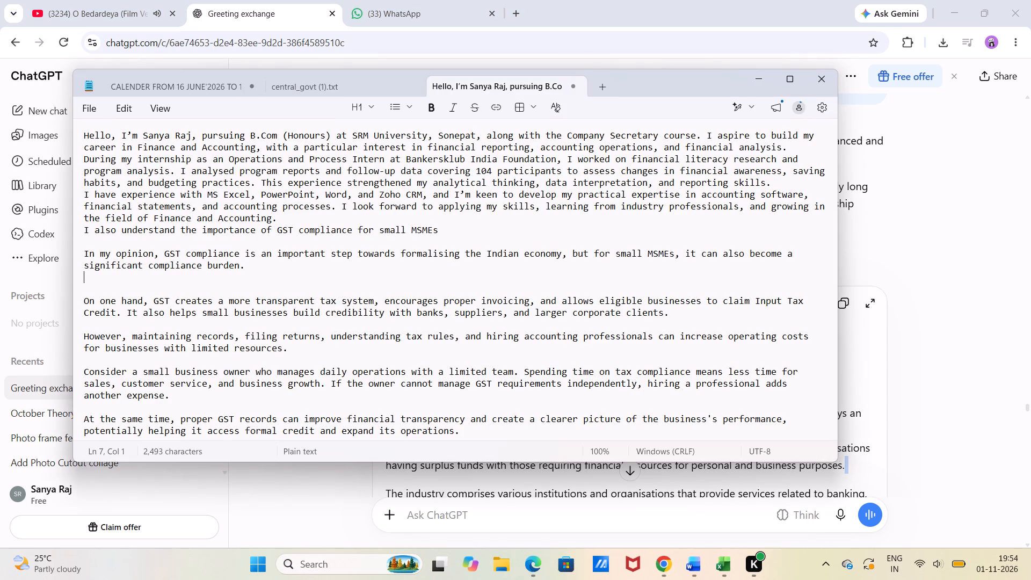
left_click(794, 74)
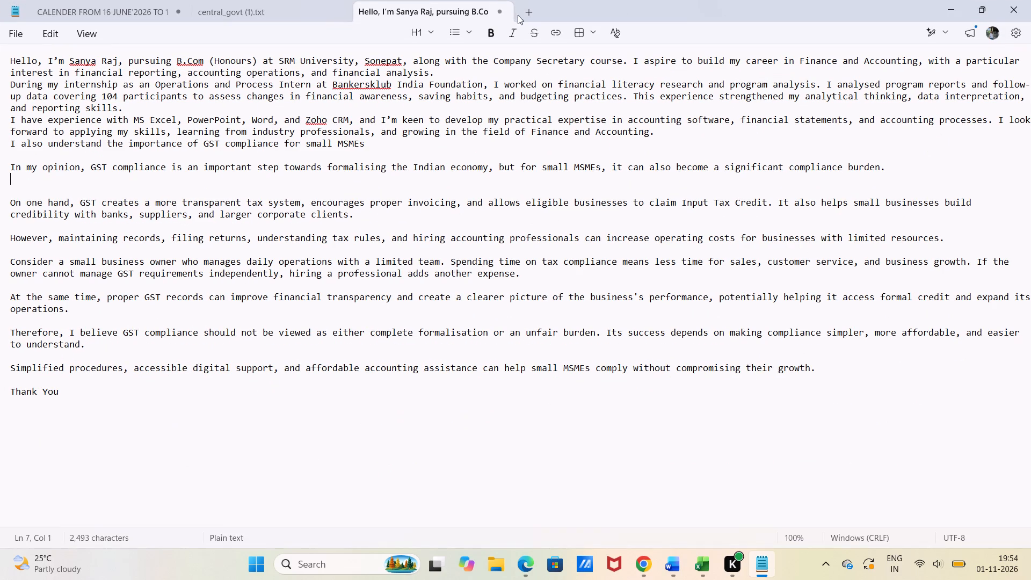
left_click(535, 10)
left_click(547, 7)
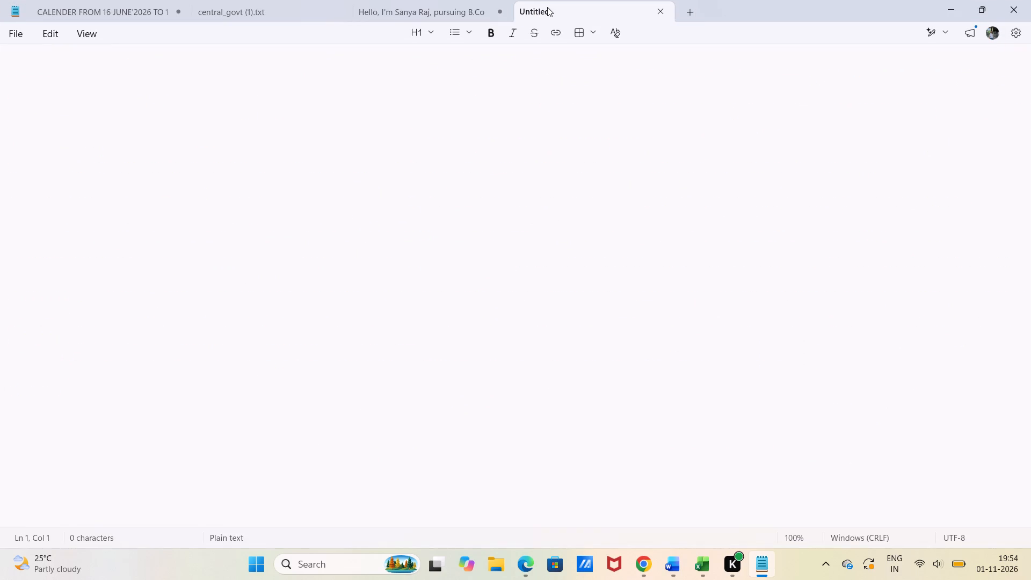
double_click(537, 6)
left_click(16, 70)
key("ctrl+v")
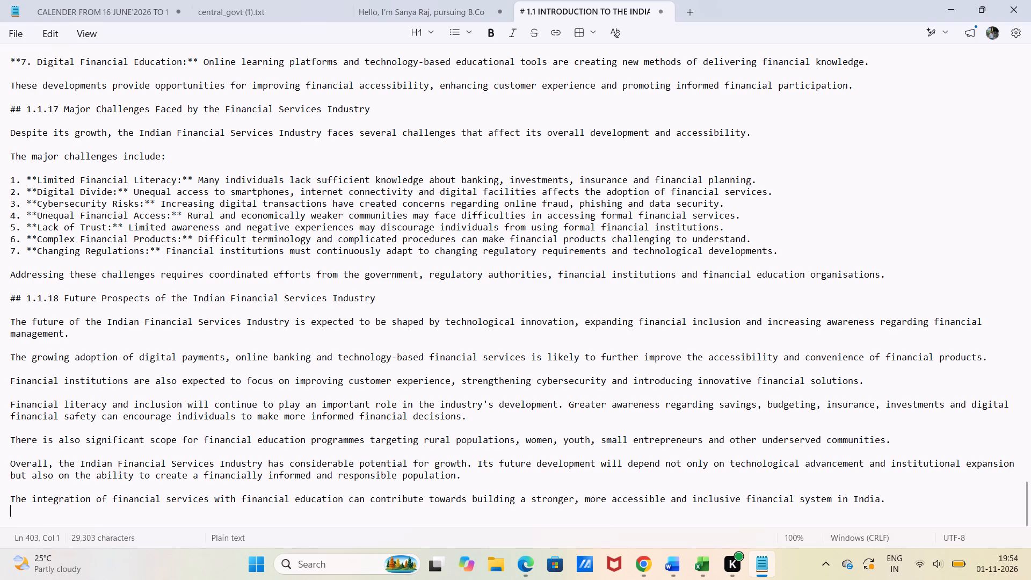
Copy the heading "1.1.1 Overview of the Indian Financial Services Industry" without its ## marks and paste it into SIP_Project_File in Word below heading 1.1.
scroll(90, 120, "up", 8)
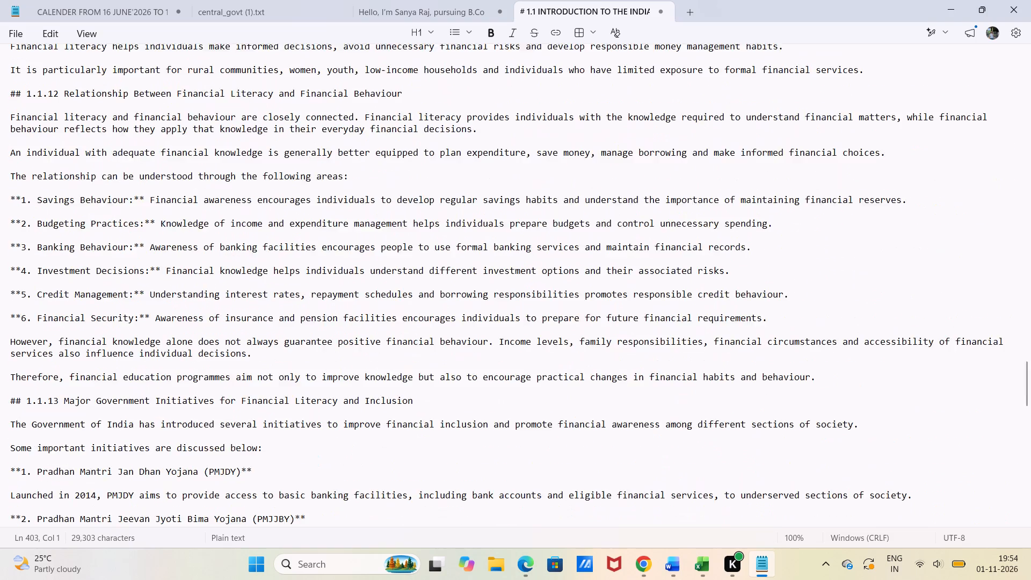
scroll(90, 120, "up", 9)
scroll(90, 120, "up", 19)
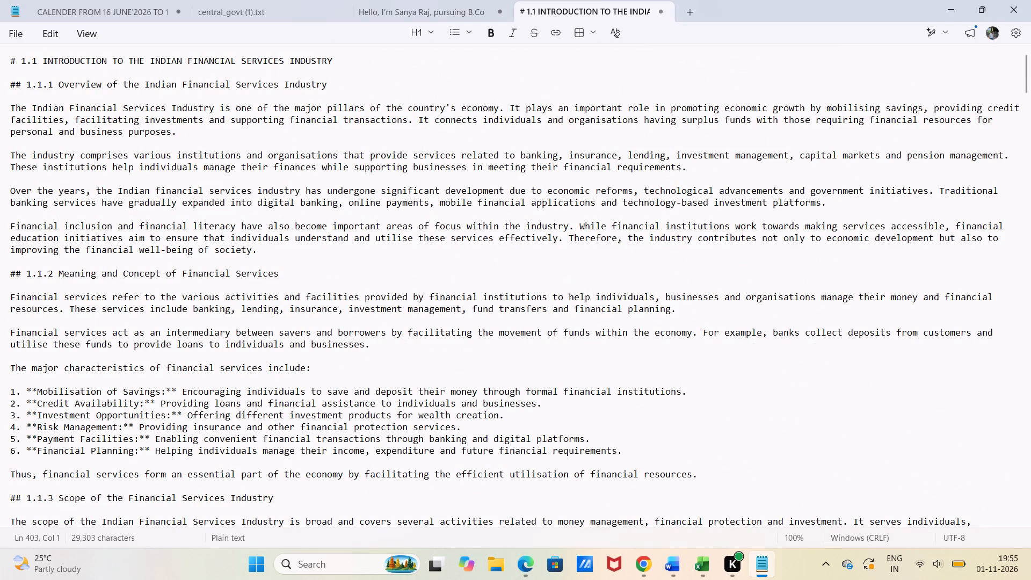
left_click_drag(28, 83, 304, 81)
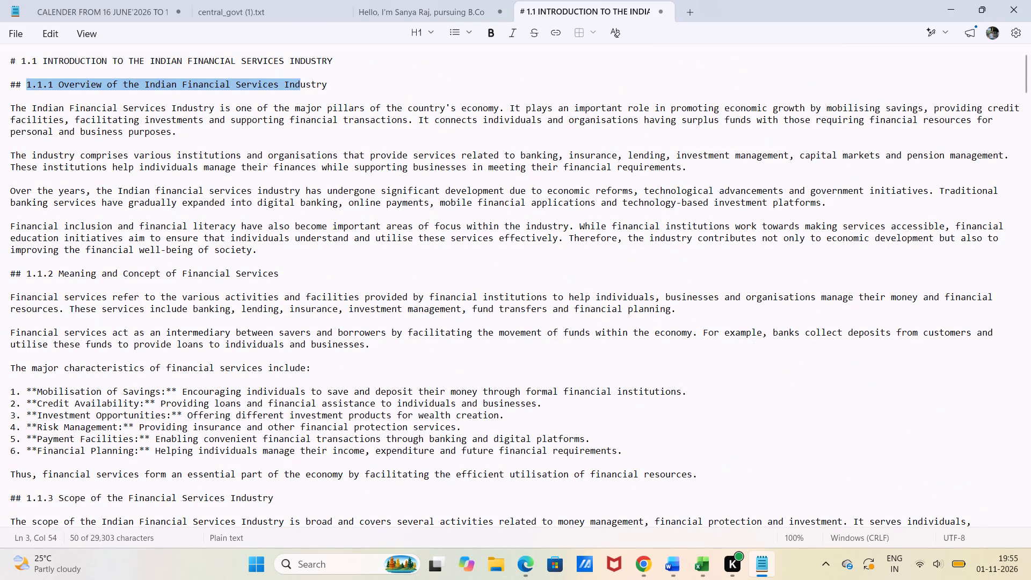
left_click_drag(304, 81, 406, 85)
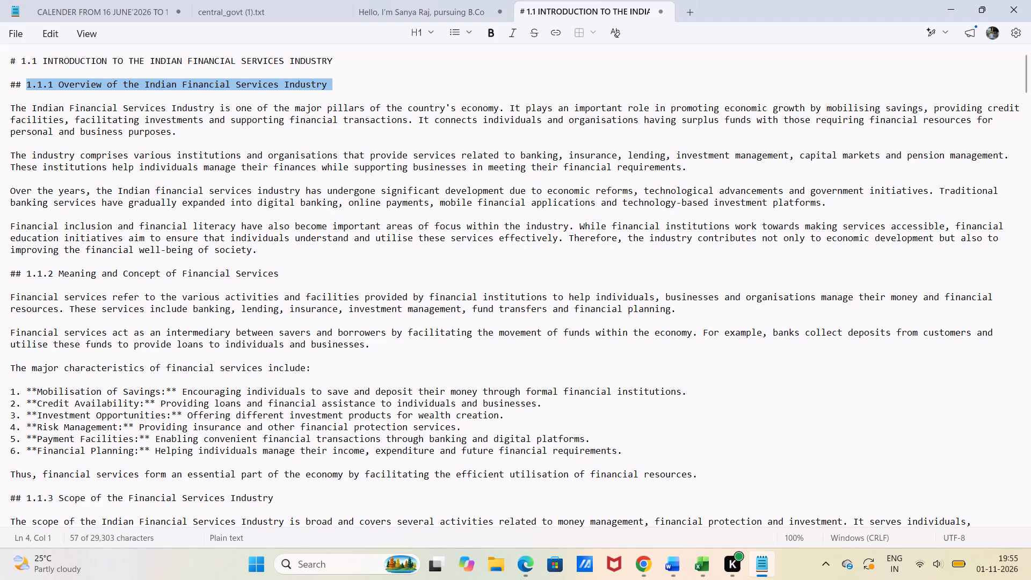
left_click_drag(406, 85, 408, 85)
key("ctrl+c")
left_click(667, 572)
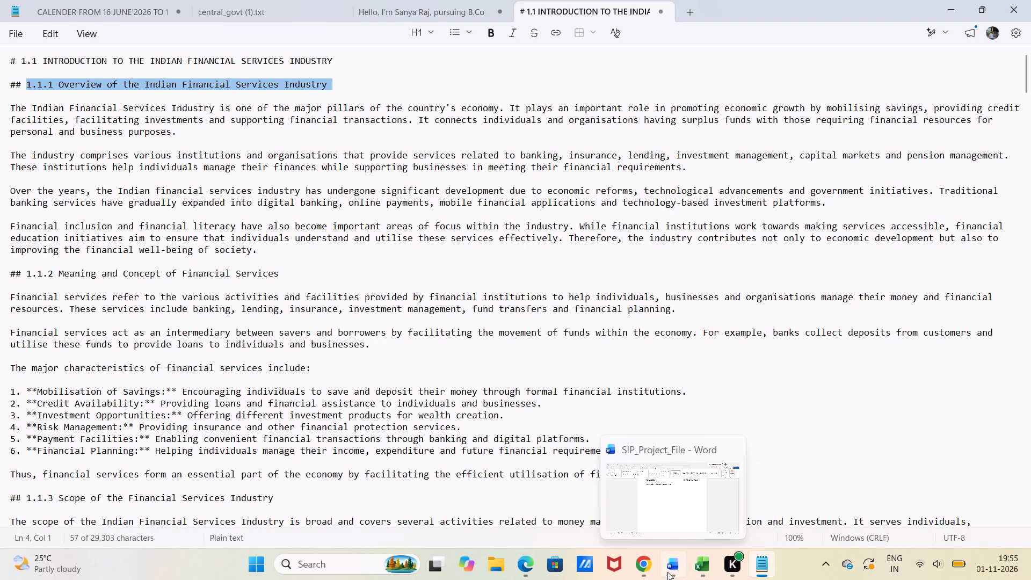
key("ctrl+v")
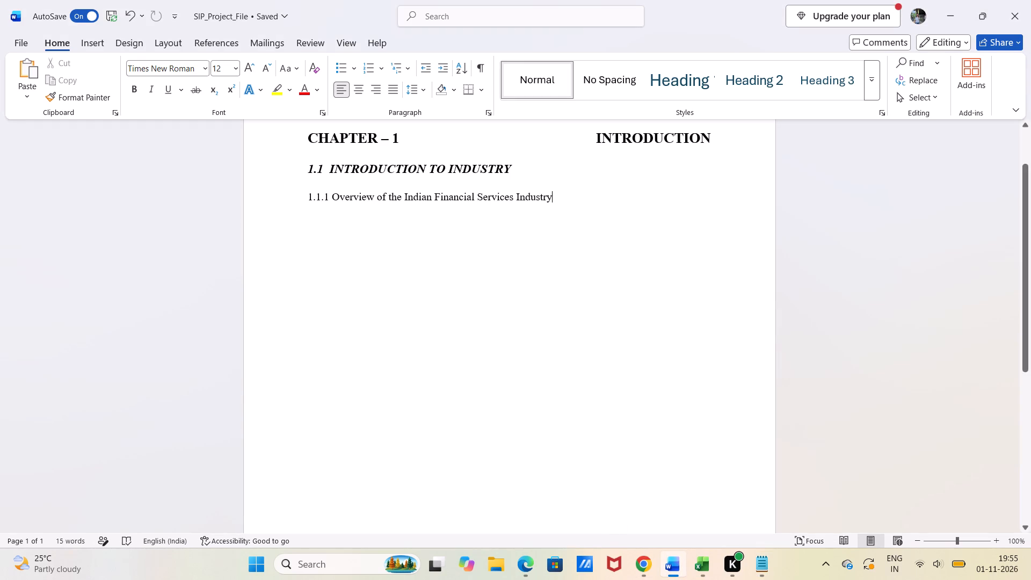
Format the pasted 1.1.1 heading as bold, italic and 14 pt.
left_click_drag(305, 198, 474, 223)
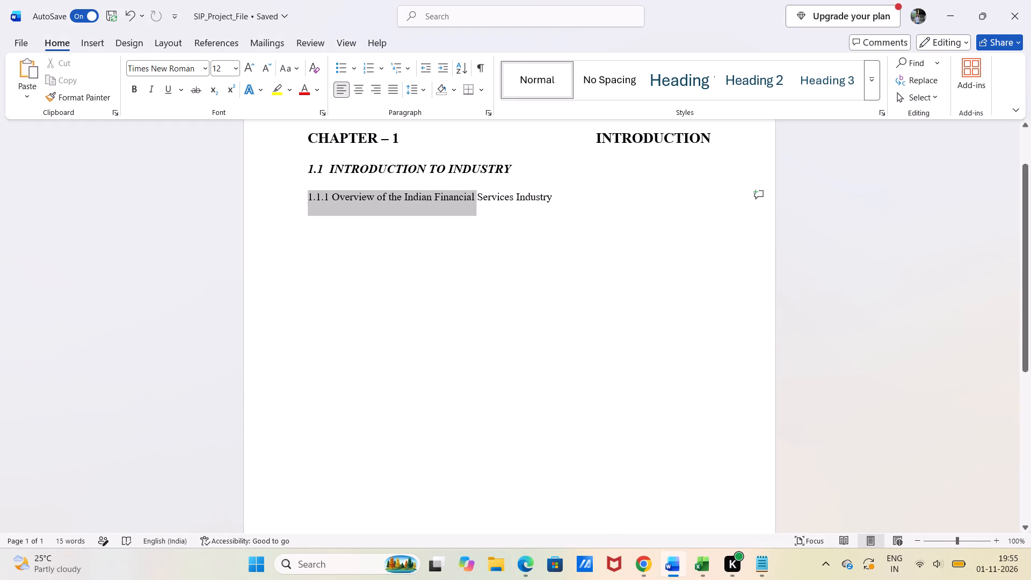
left_click_drag(474, 223, 547, 222)
left_click(558, 200)
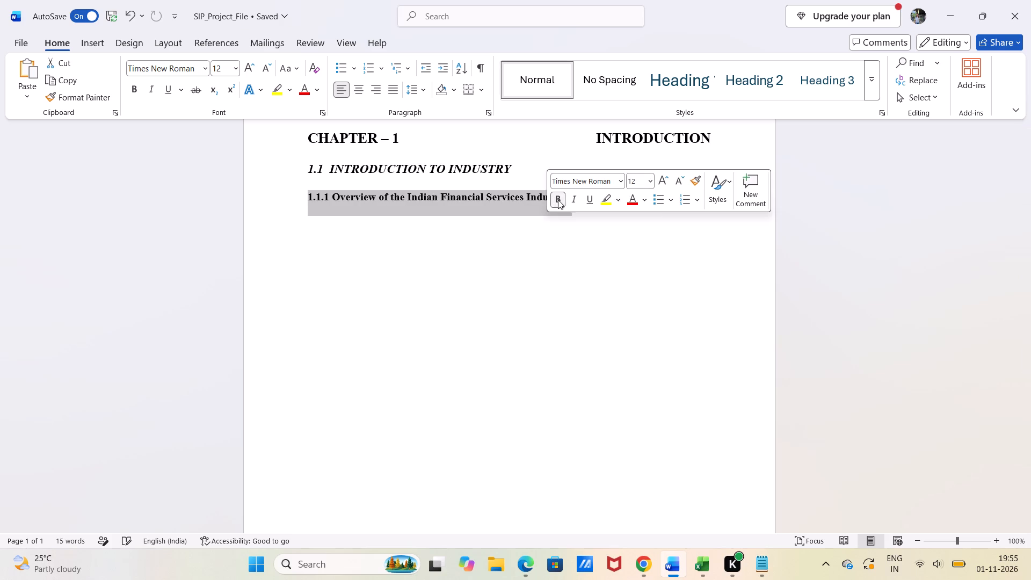
left_click(573, 198)
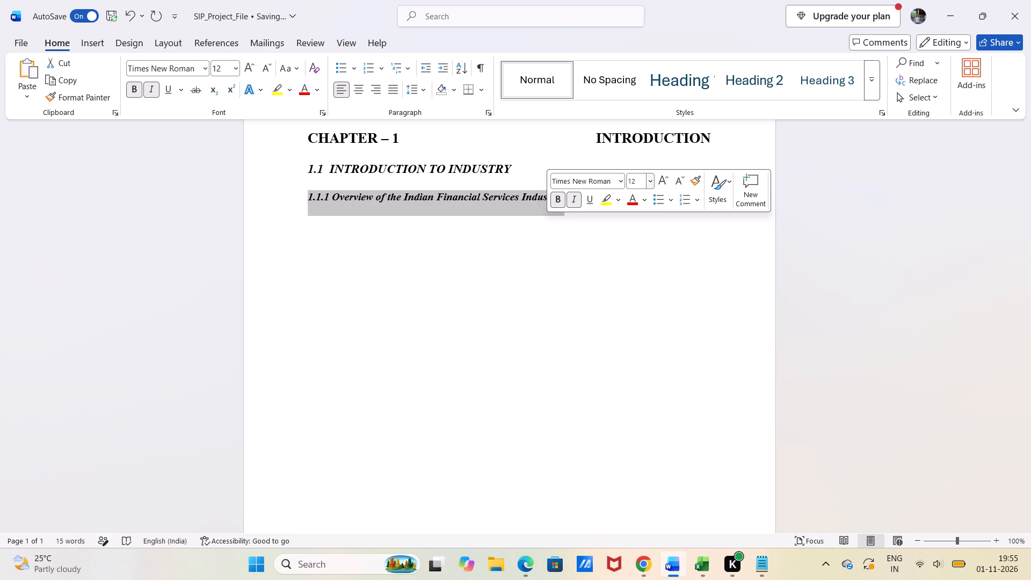
left_click(636, 180)
type("14")
key("Return")
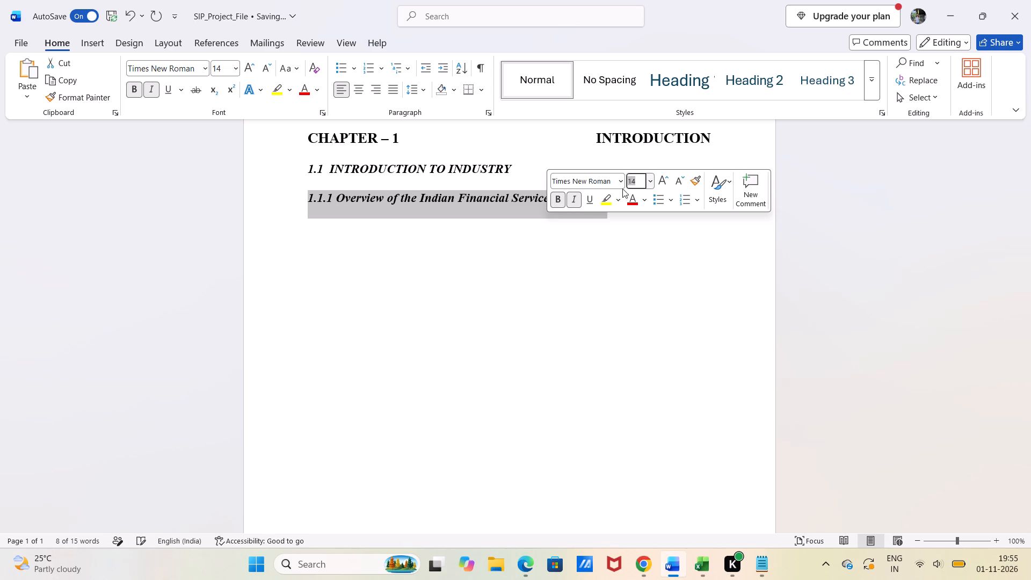
left_click(377, 291)
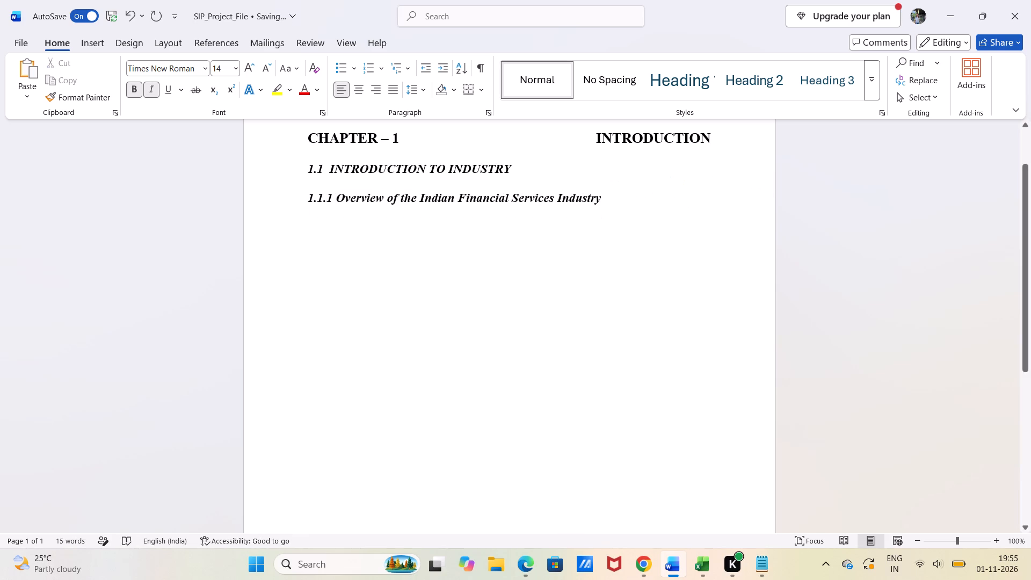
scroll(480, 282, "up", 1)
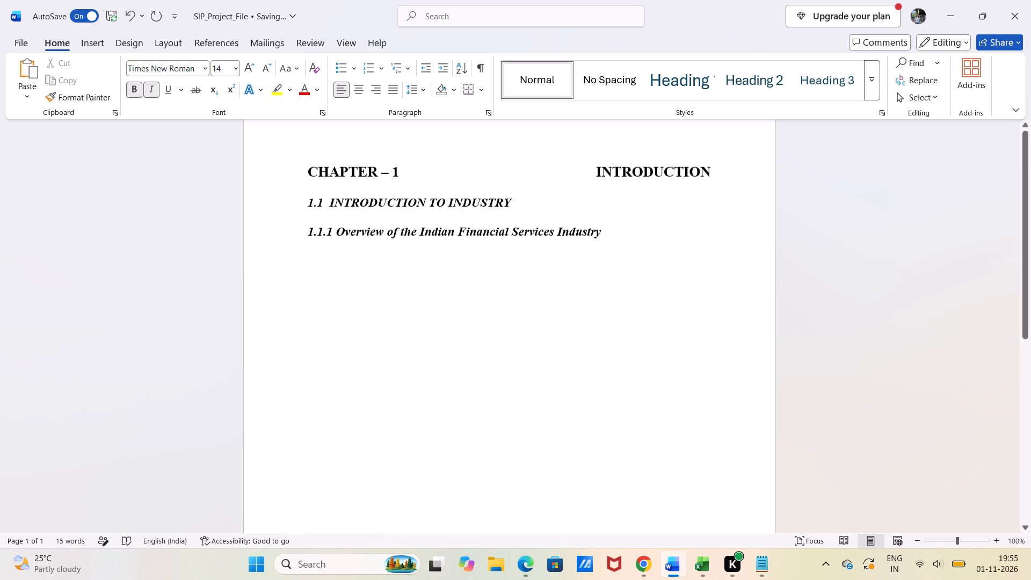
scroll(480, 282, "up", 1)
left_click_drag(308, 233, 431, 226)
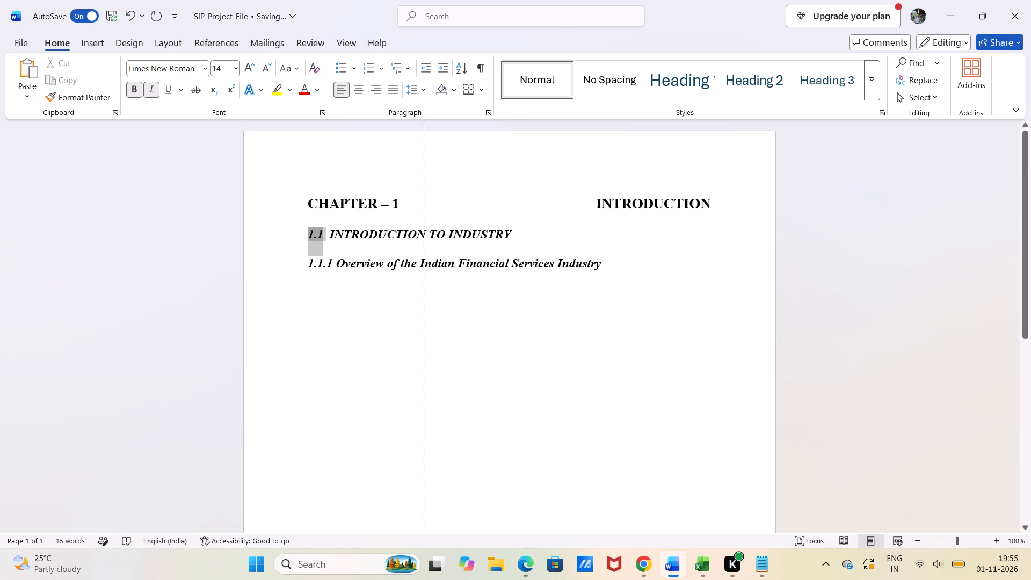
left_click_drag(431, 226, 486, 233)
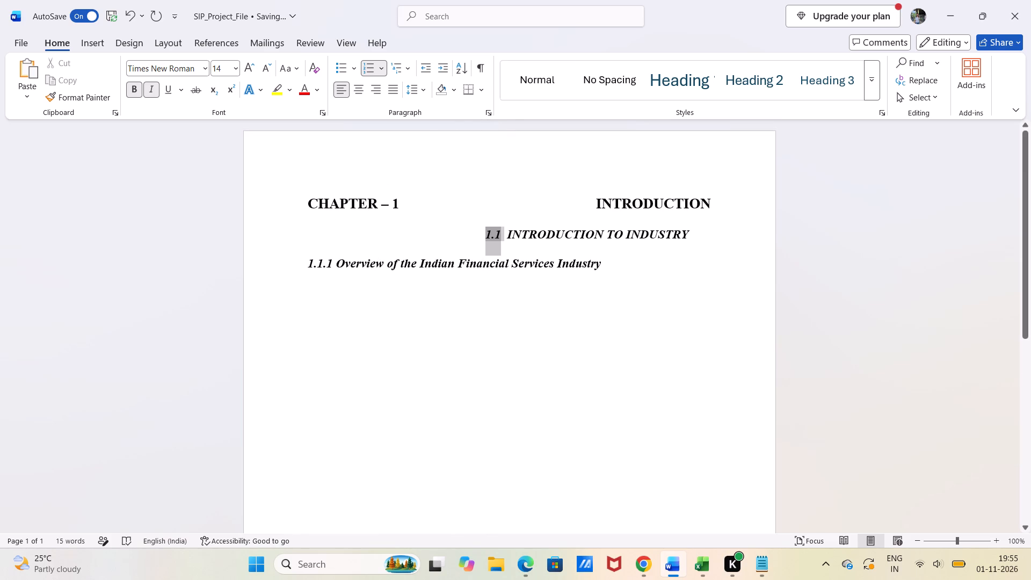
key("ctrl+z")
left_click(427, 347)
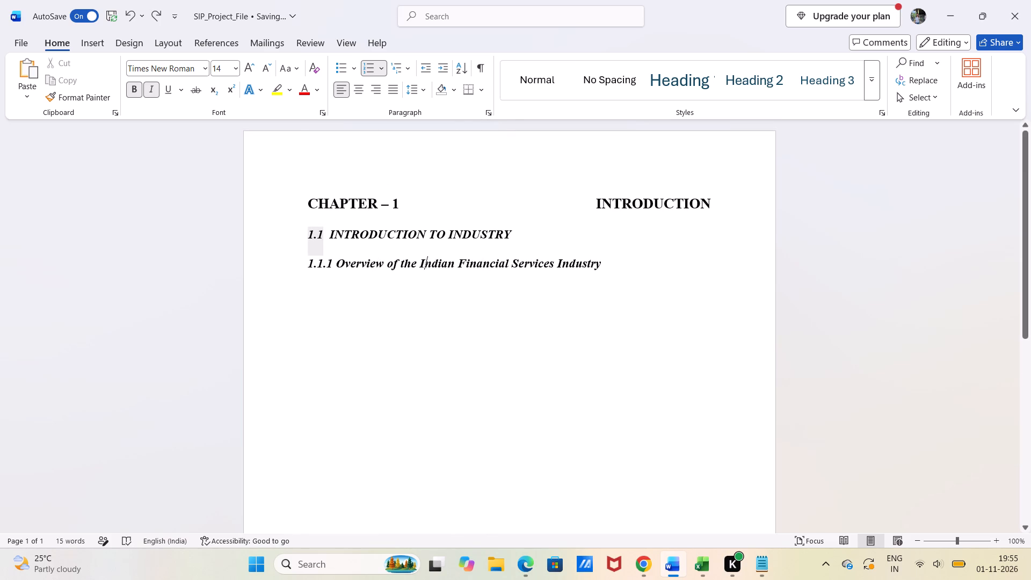
Remove the italics from the heading 1.1 INTRODUCTION TO INDUSTRY and set its font size to 16.
left_click_drag(514, 235, 311, 241)
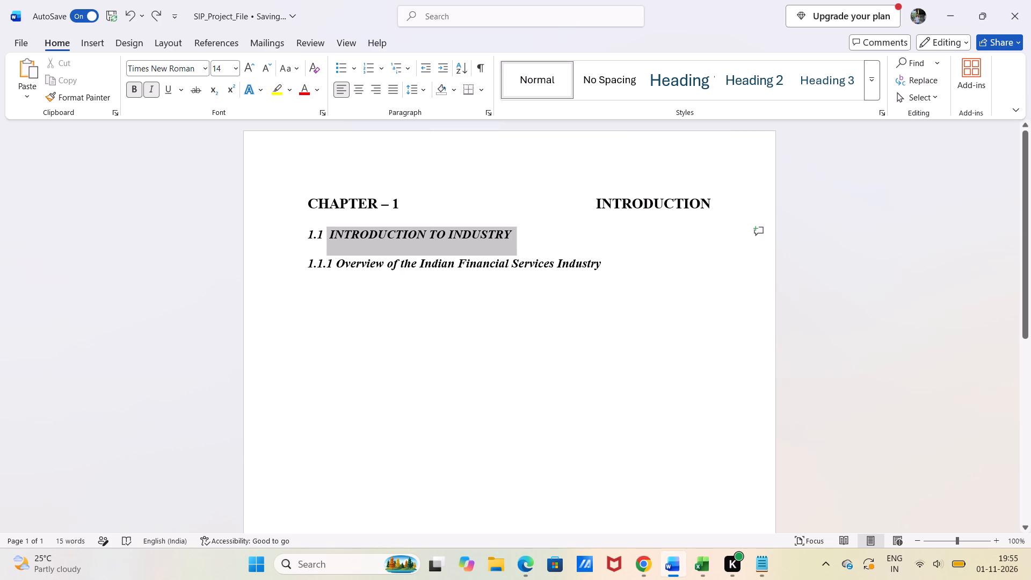
left_click_drag(311, 241, 307, 241)
left_click(331, 213)
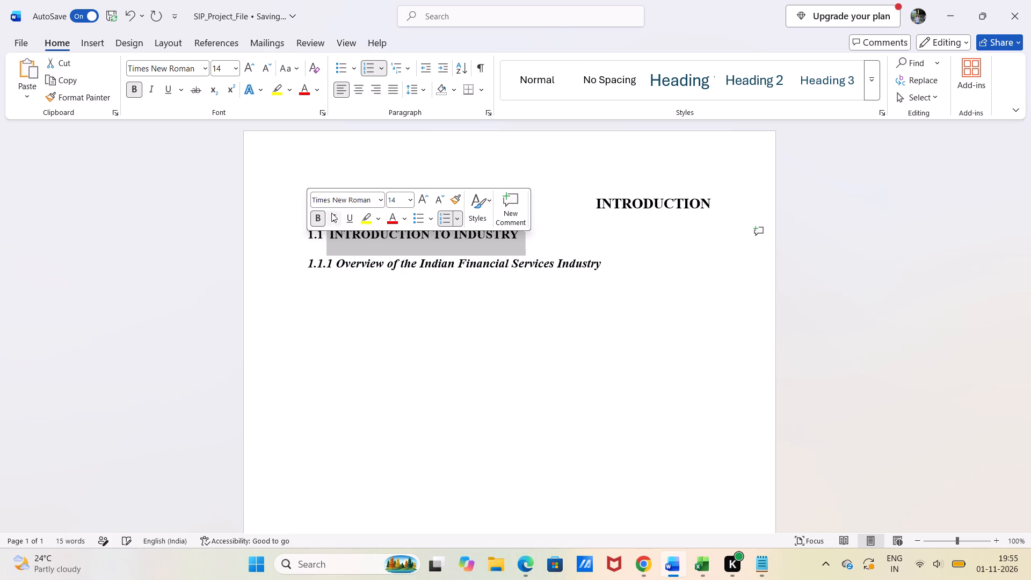
left_click(391, 196)
type("16")
key("Return")
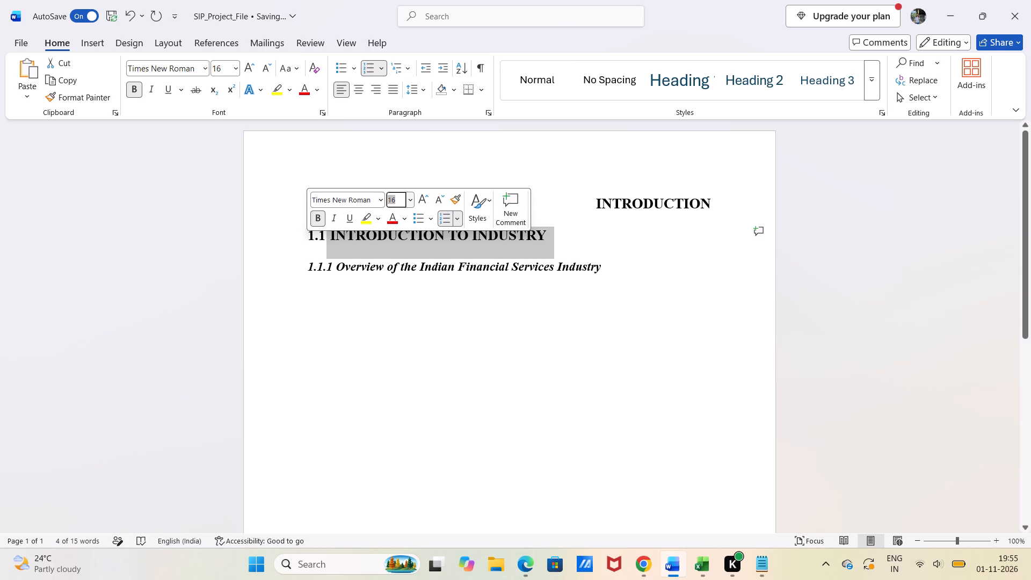
left_click(328, 421)
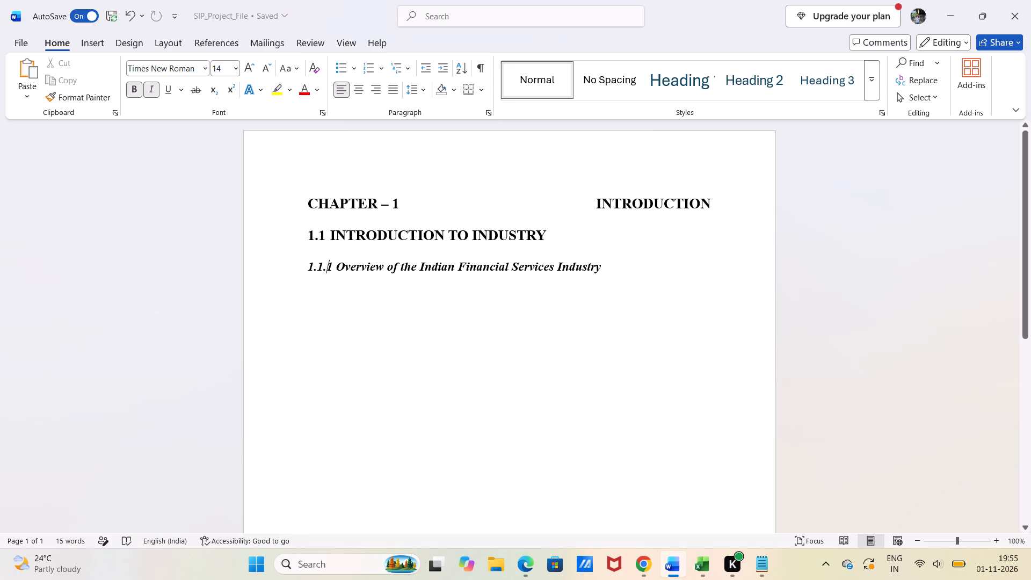
Start a new line below the 1.1.1 heading and remove its automatic list number.
left_click(620, 267)
key("Return")
key("BackSpace")
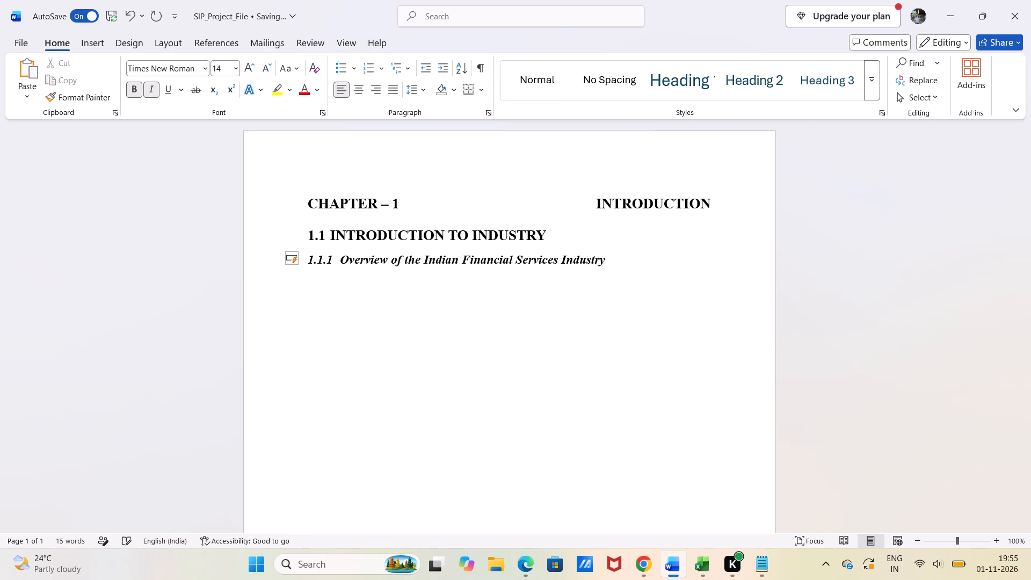
key("BackSpace")
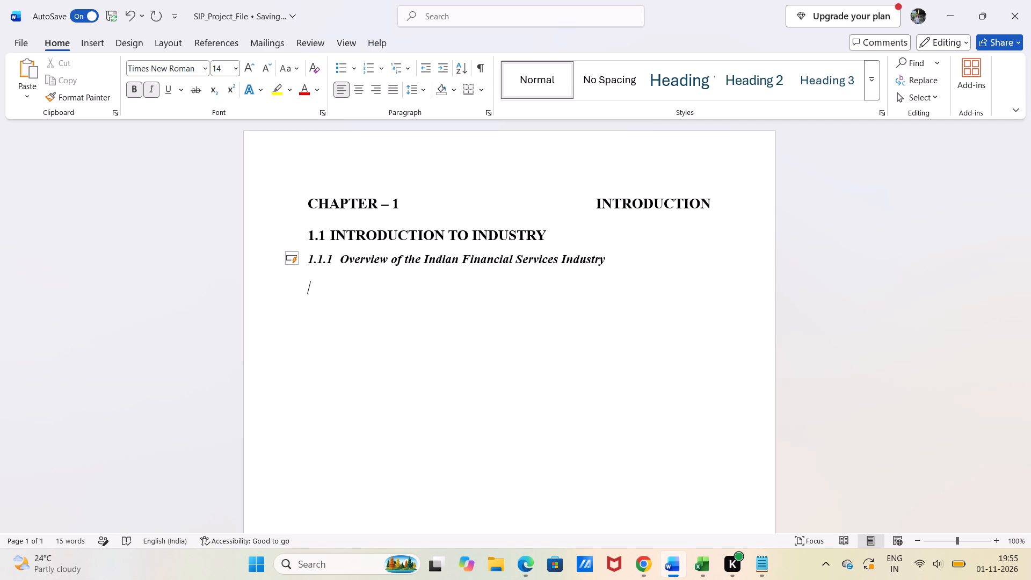
Turn off bold and italic on the empty line below the 1.1.1 heading and set its font size to 12.
left_click(135, 89)
left_click(148, 93)
left_click(221, 69)
type("12")
key("Return")
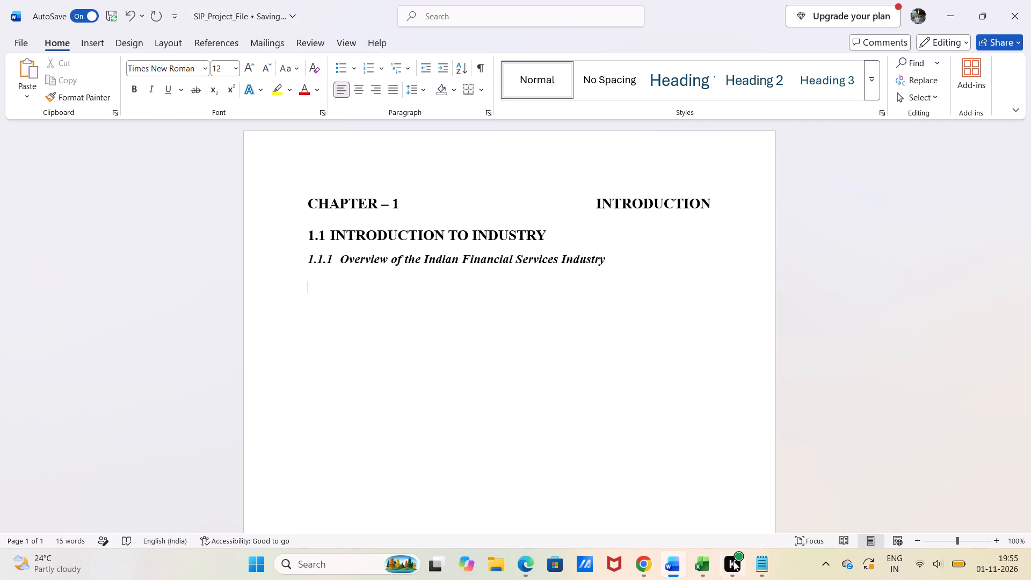
Copy the four body paragraphs of section 1.1.1 from the Notepad text and paste them below the 1.1.1 heading in Word.
left_click(765, 565)
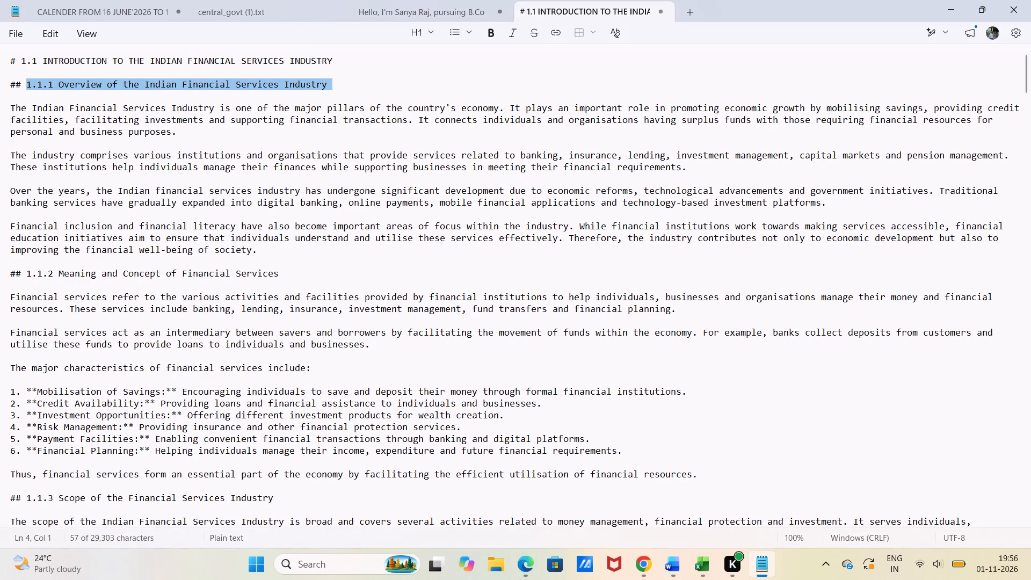
left_click_drag(11, 106, 213, 192)
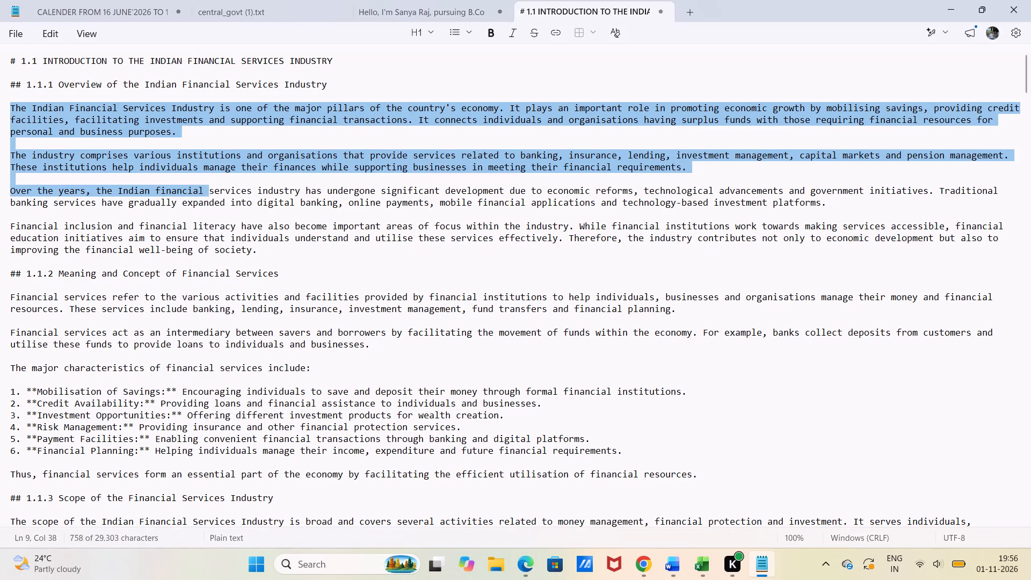
left_click_drag(213, 192, 255, 249)
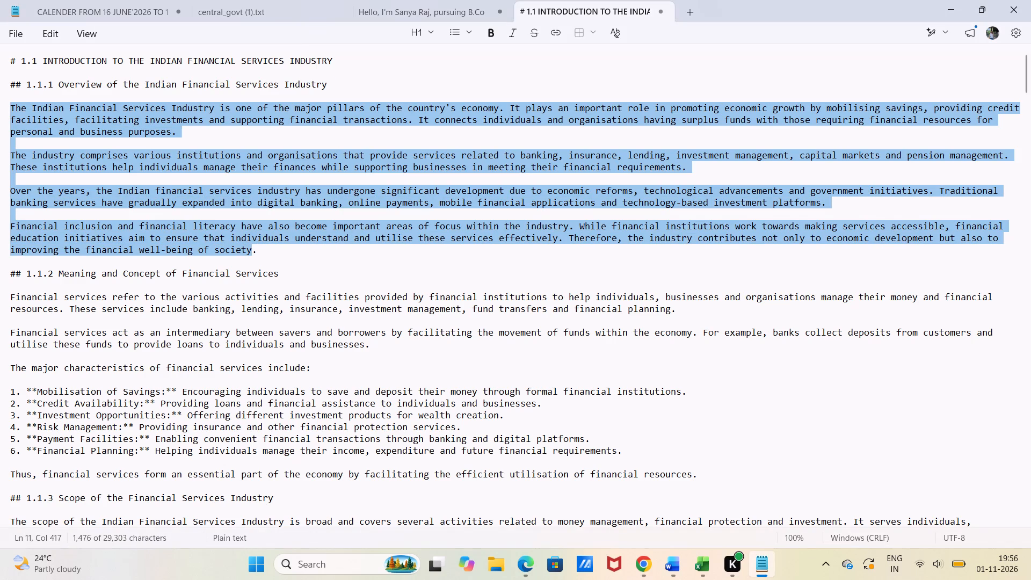
key("ctrl+c")
left_click(673, 567)
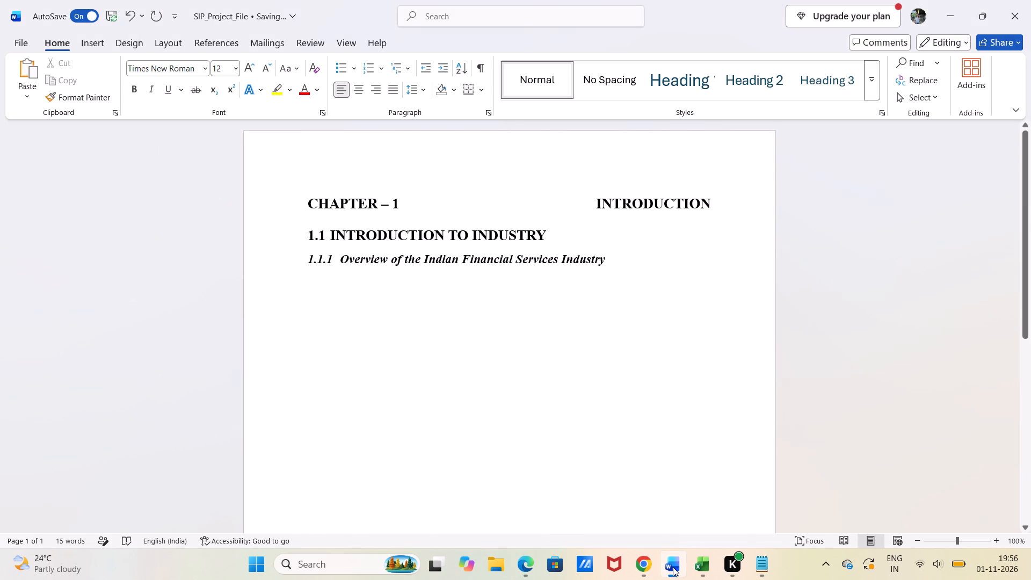
key("ctrl+v")
Remove the blank lines between the four pasted paragraphs of section 1.1.1, keeping each as a separate paragraph ending with its full stop.
scroll(474, 423, "up", 1)
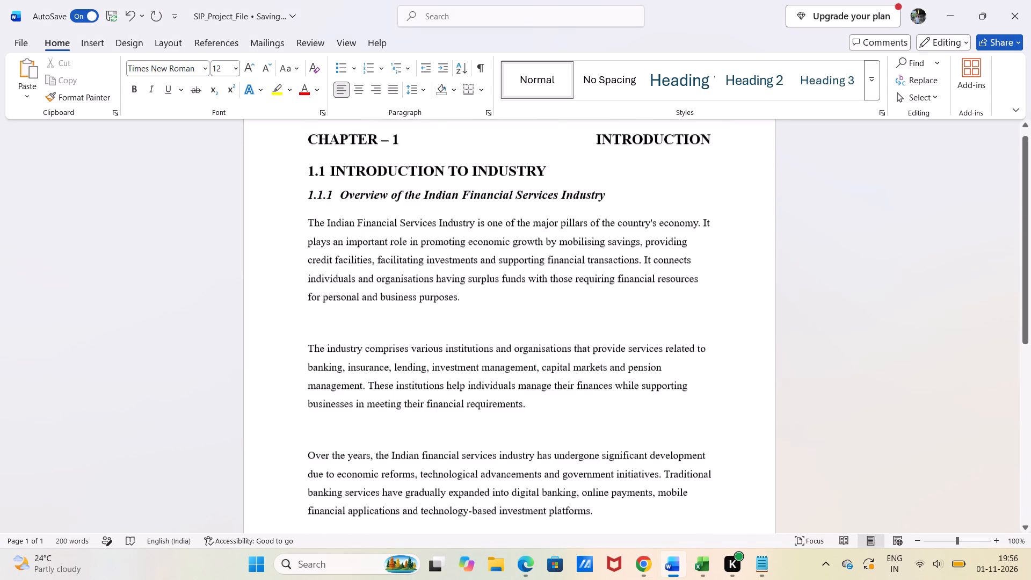
scroll(474, 423, "up", 1)
left_click(322, 391)
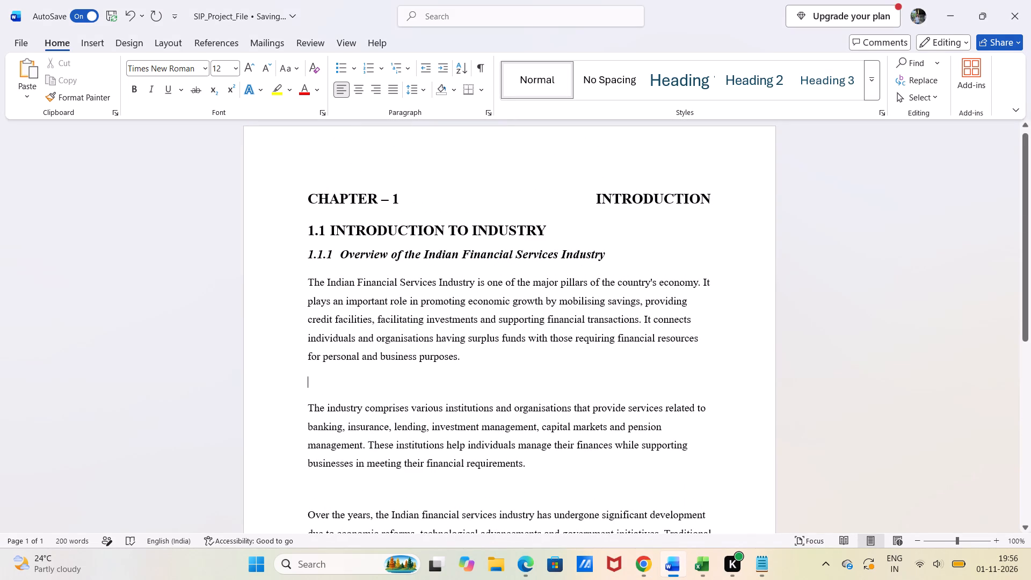
key("BackSpace")
key("BackSpace")
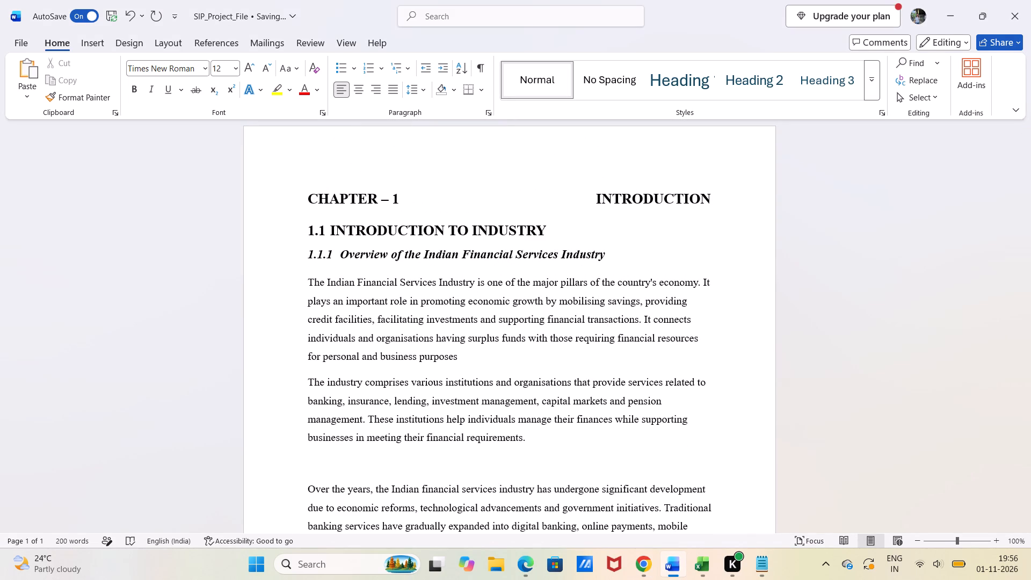
key("period")
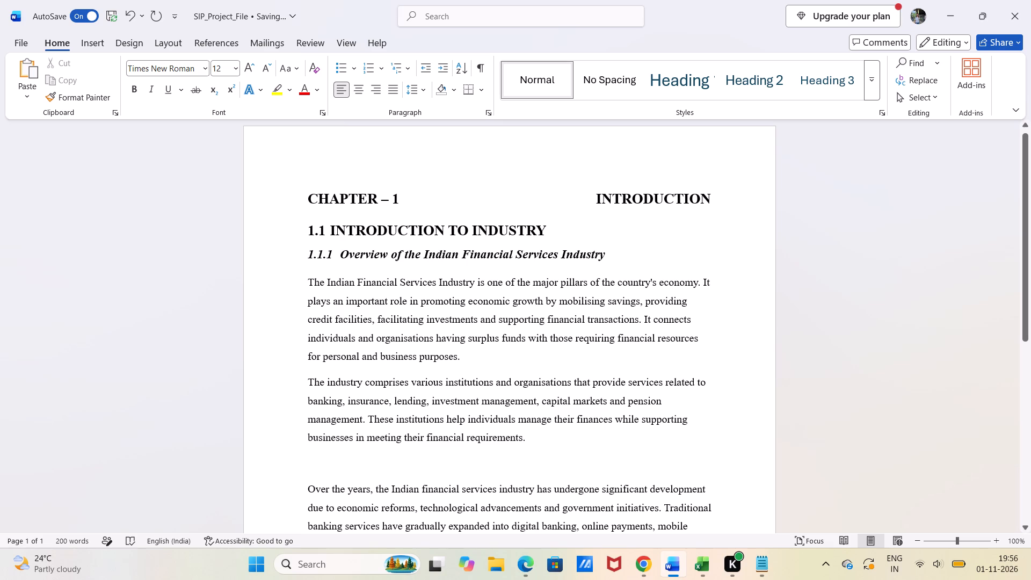
left_click(307, 380)
key("BackSpace")
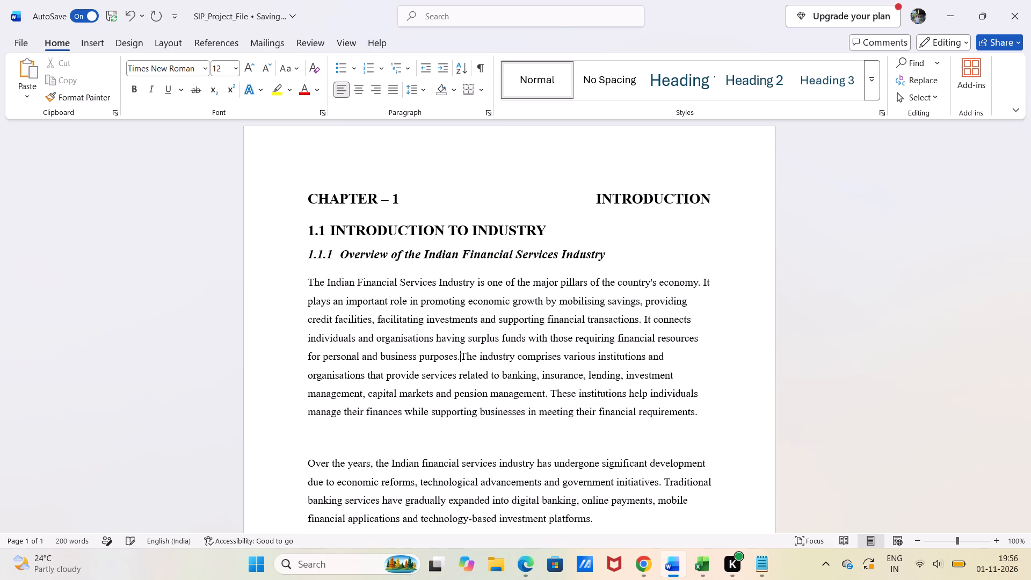
key("Return")
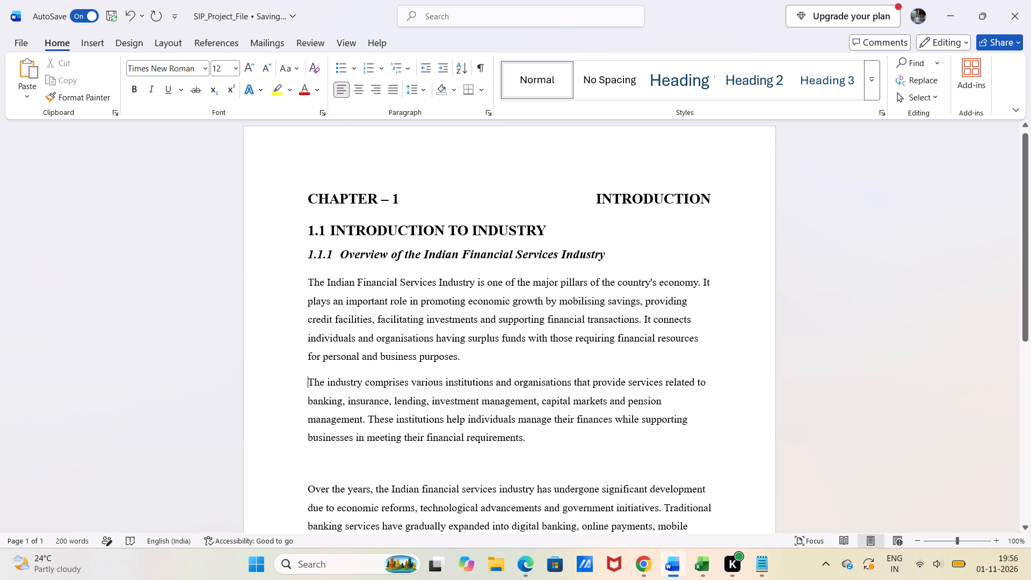
left_click(315, 481)
key("BackSpace")
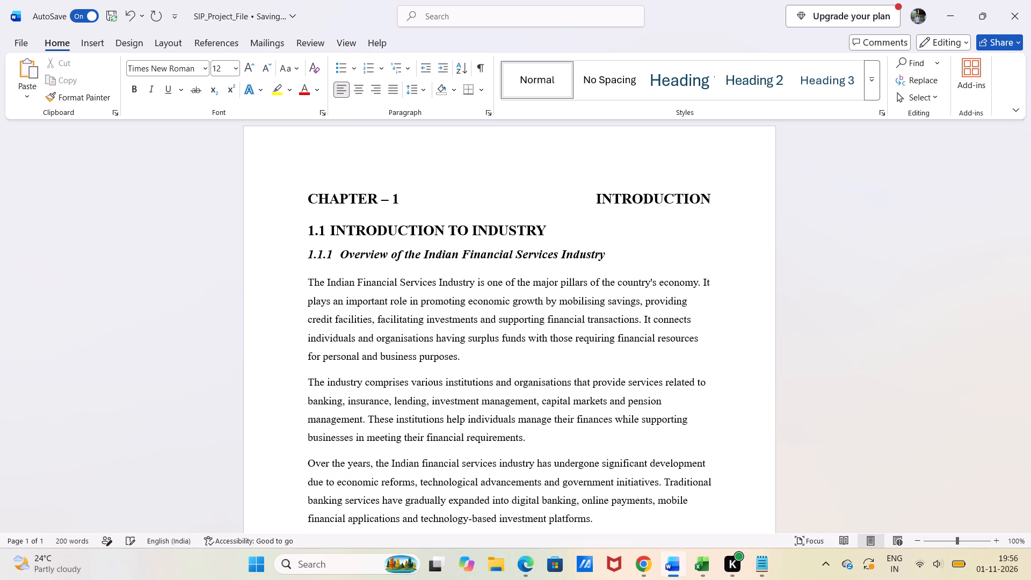
scroll(315, 481, "down", 1)
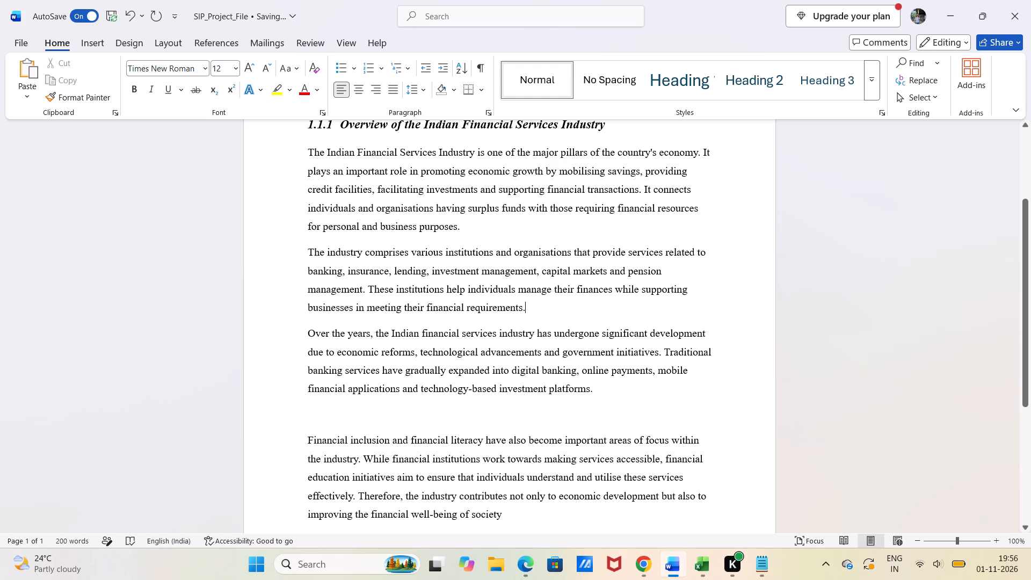
left_click(324, 417)
key("BackSpace")
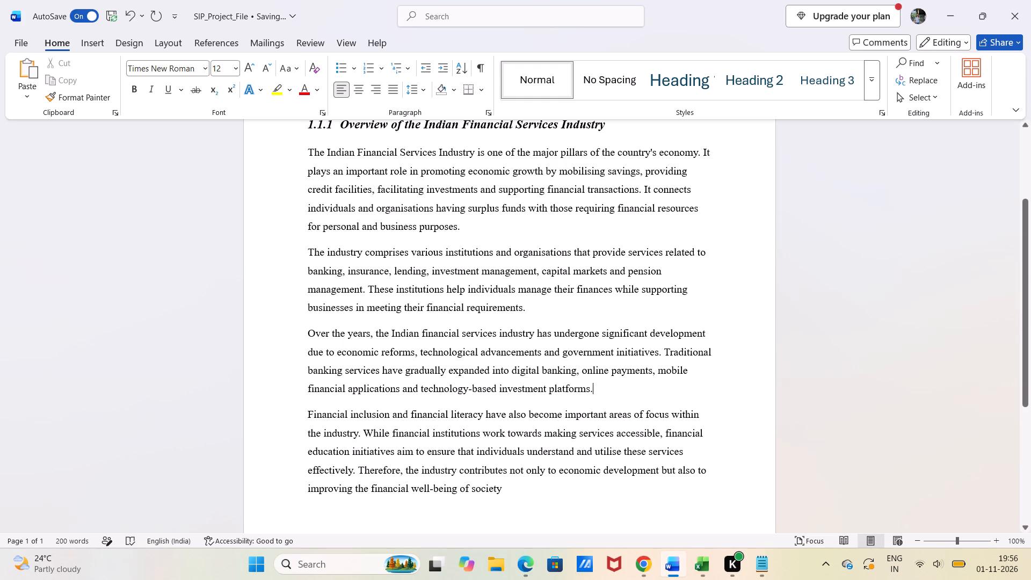
Add the missing full stop after "well-being of society" at the end of section 1.1.1.
scroll(370, 400, "down", 5)
scroll(370, 400, "up", 1)
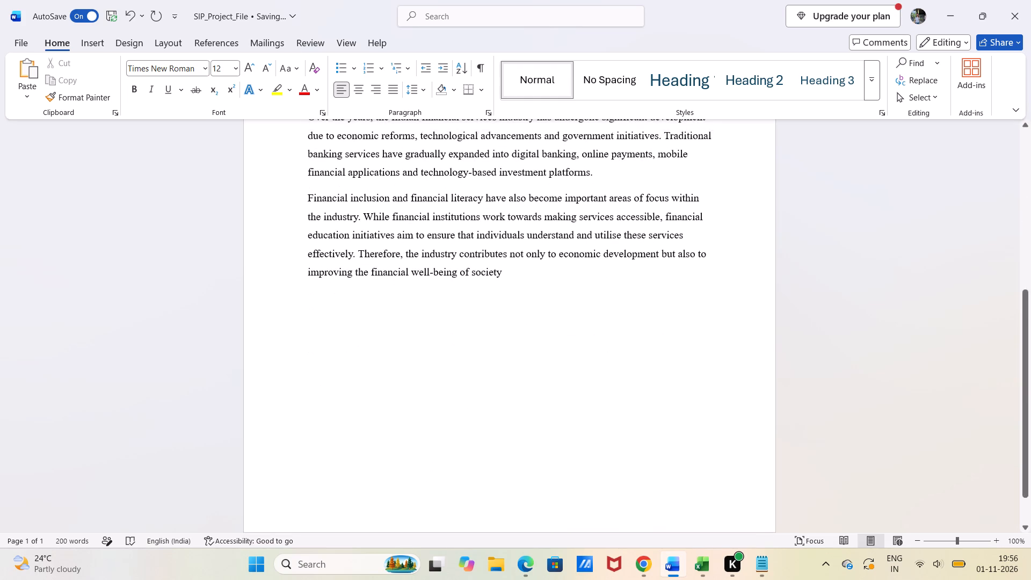
scroll(370, 400, "up", 1)
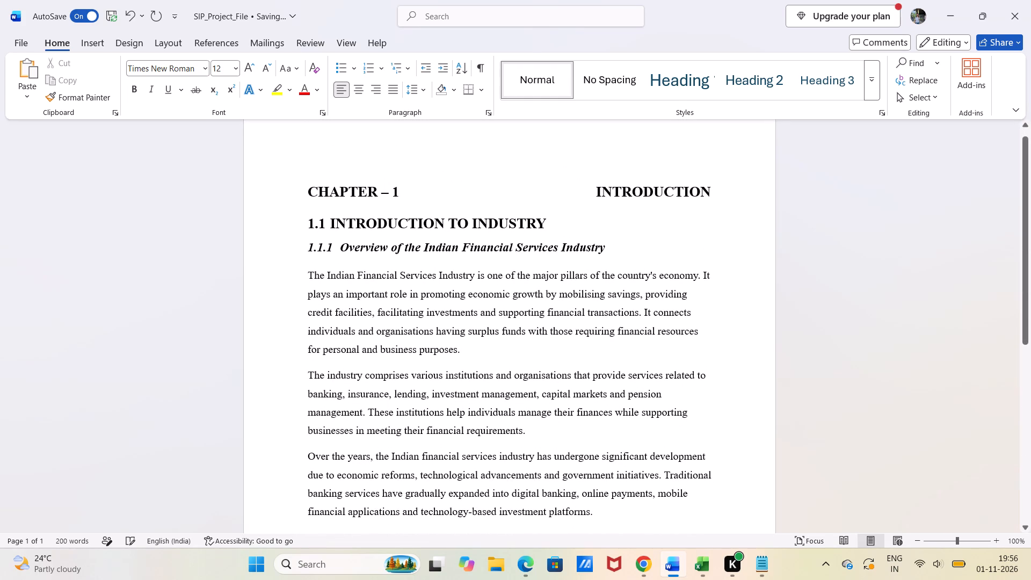
scroll(370, 400, "down", 1)
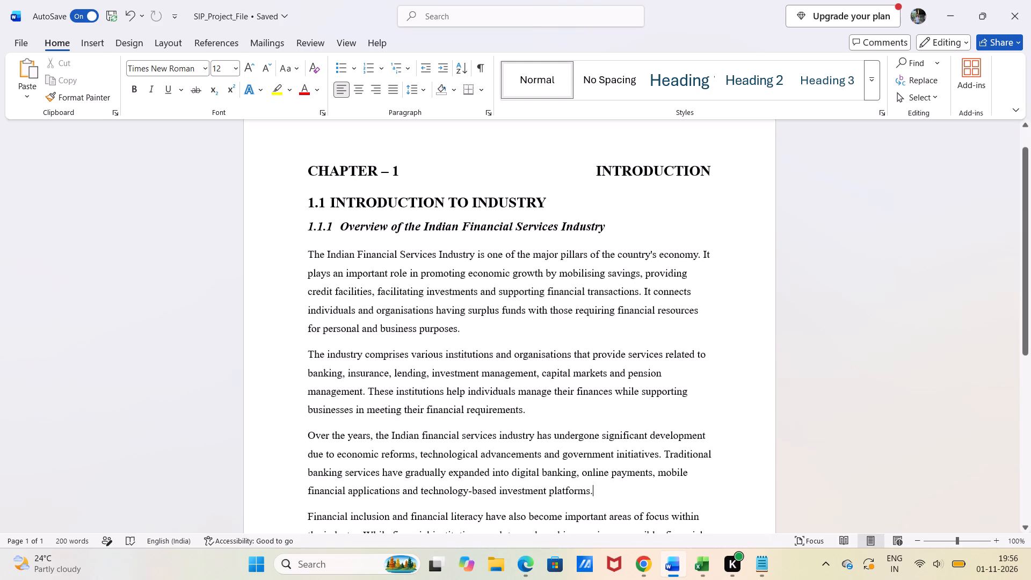
scroll(370, 400, "down", 3)
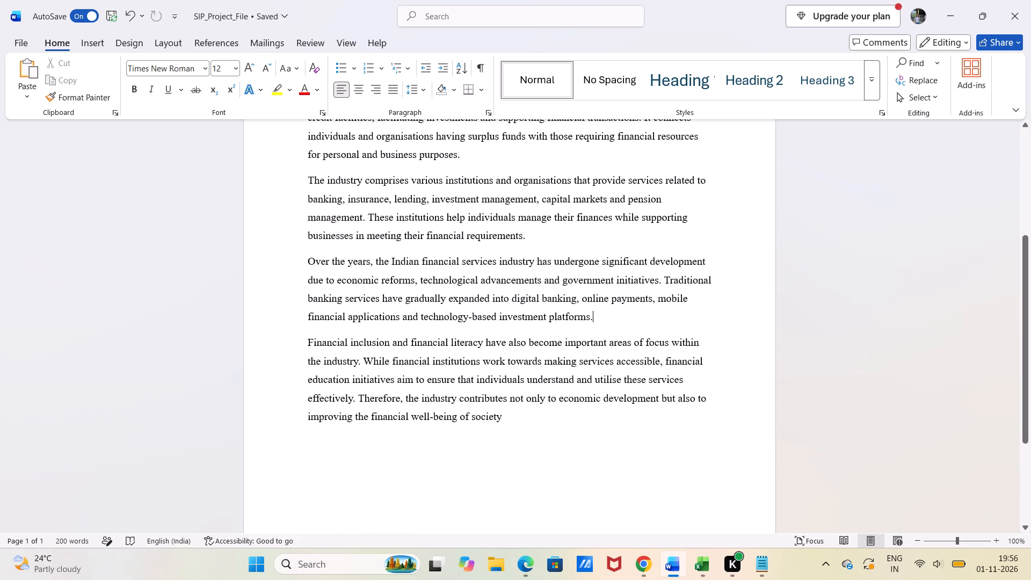
left_click(506, 415)
key("period")
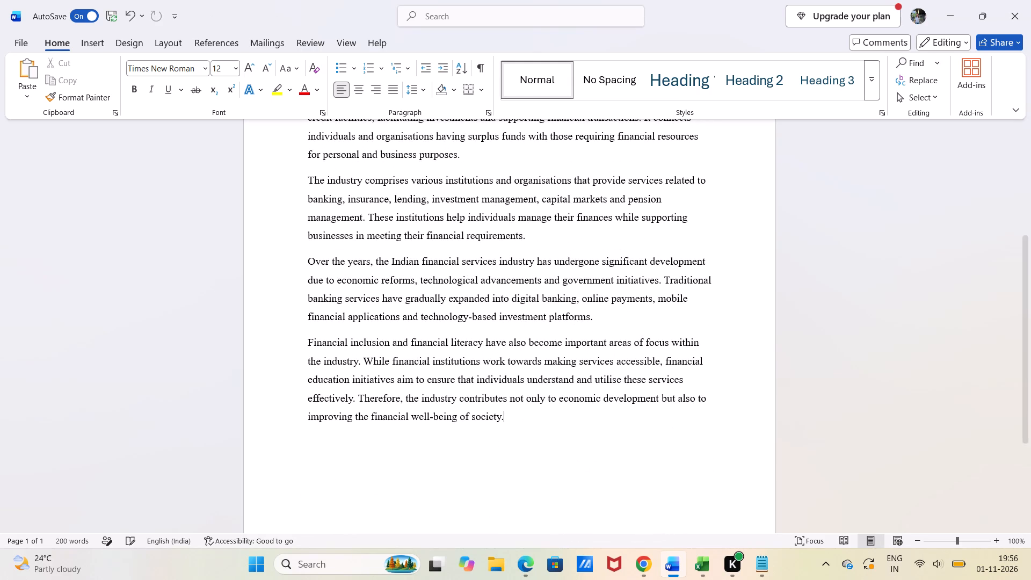
Start a new line after the last 1.1.1 paragraph and set it to 14 pt, bold and italic.
key("Return")
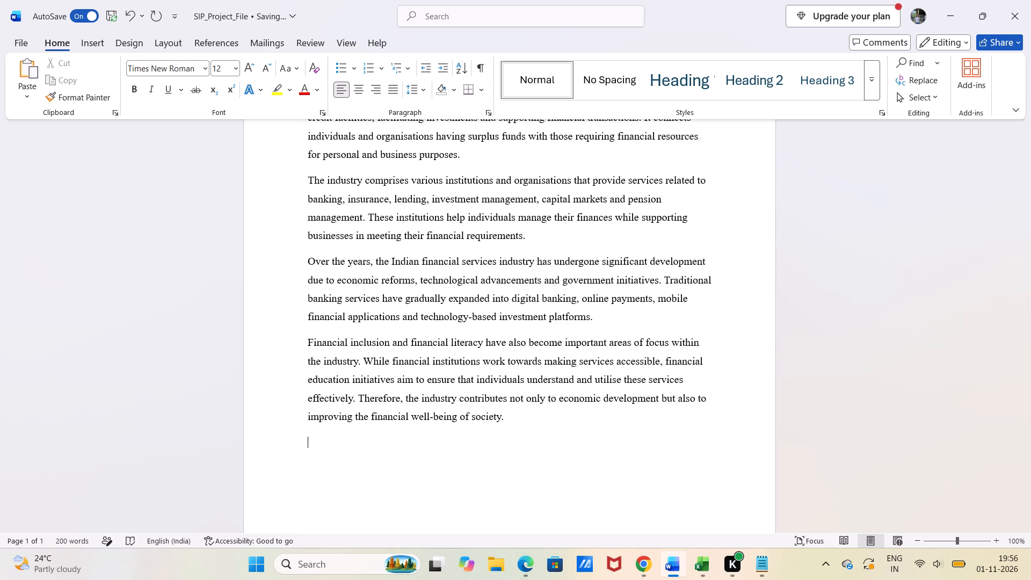
left_click(220, 68)
type("14")
key("Return")
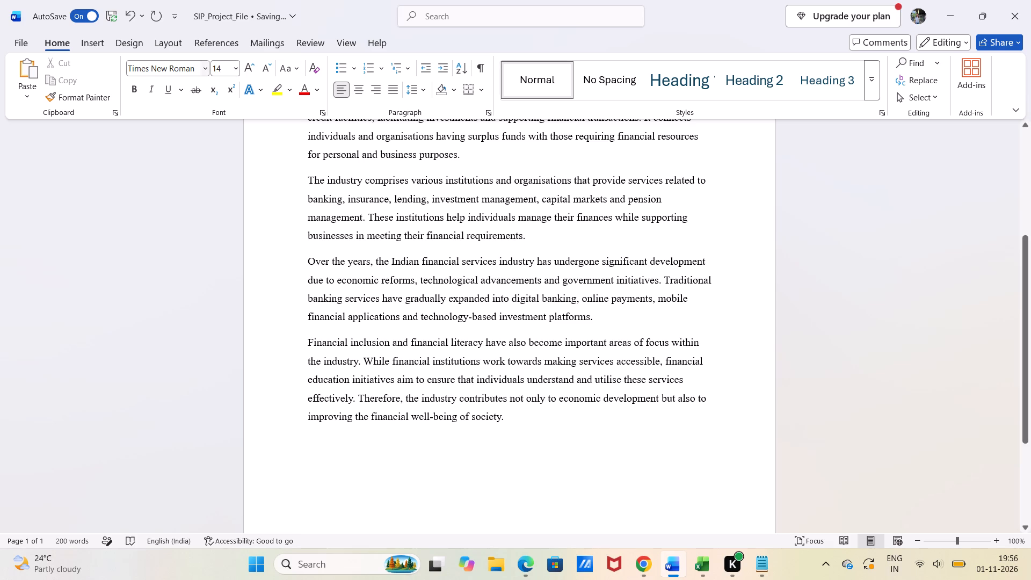
left_click(136, 89)
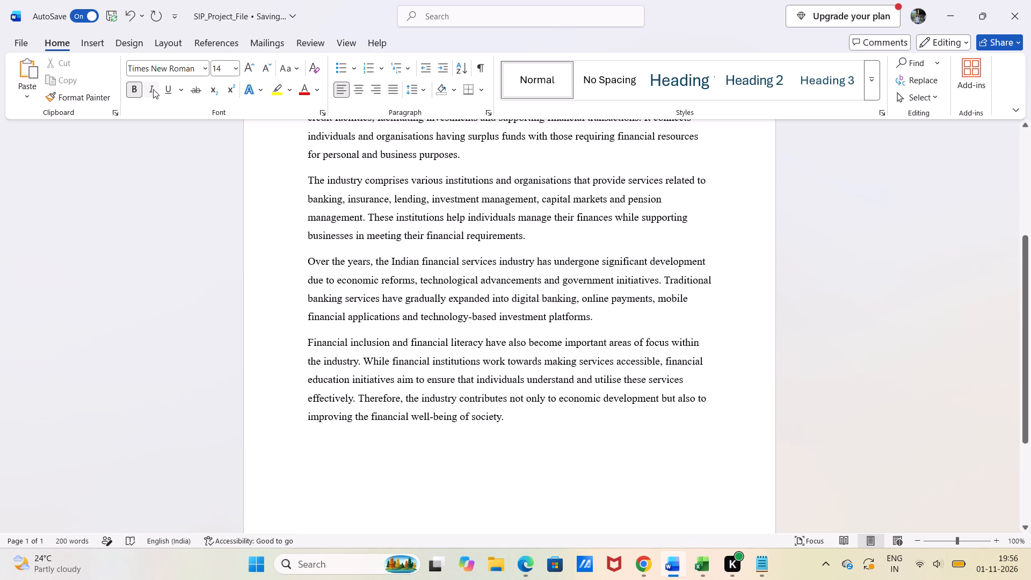
left_click(152, 89)
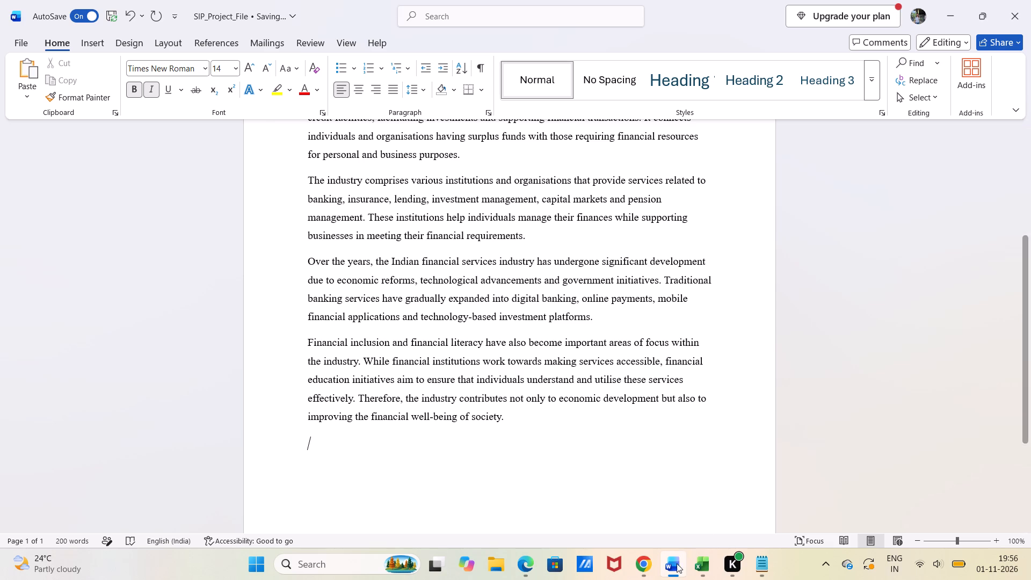
Copy the heading "1.1.2 Meaning and Concept of Financial Services" from Notepad without its ## marks and paste it on the new line in Word.
left_click(760, 571)
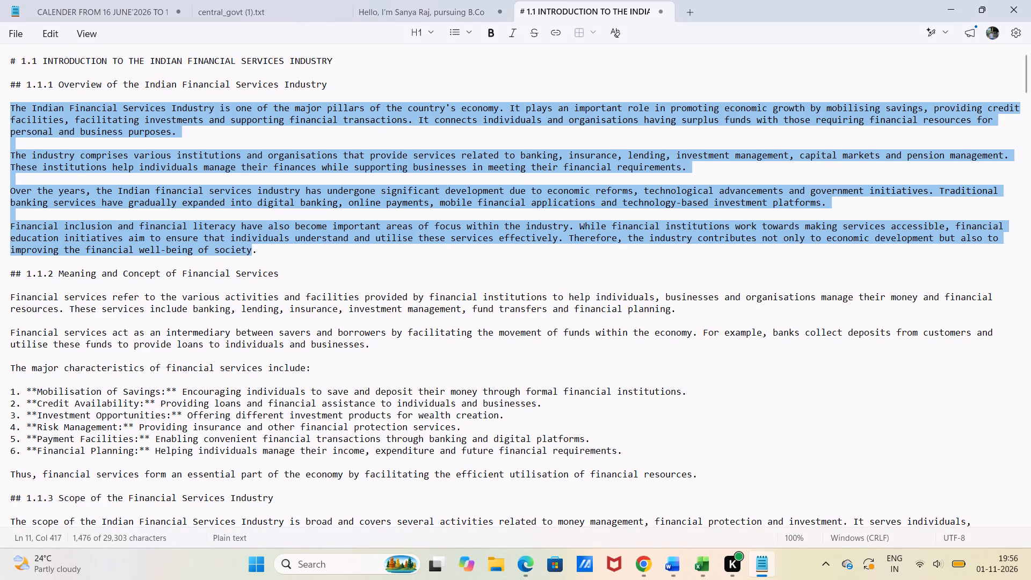
left_click_drag(26, 272, 291, 274)
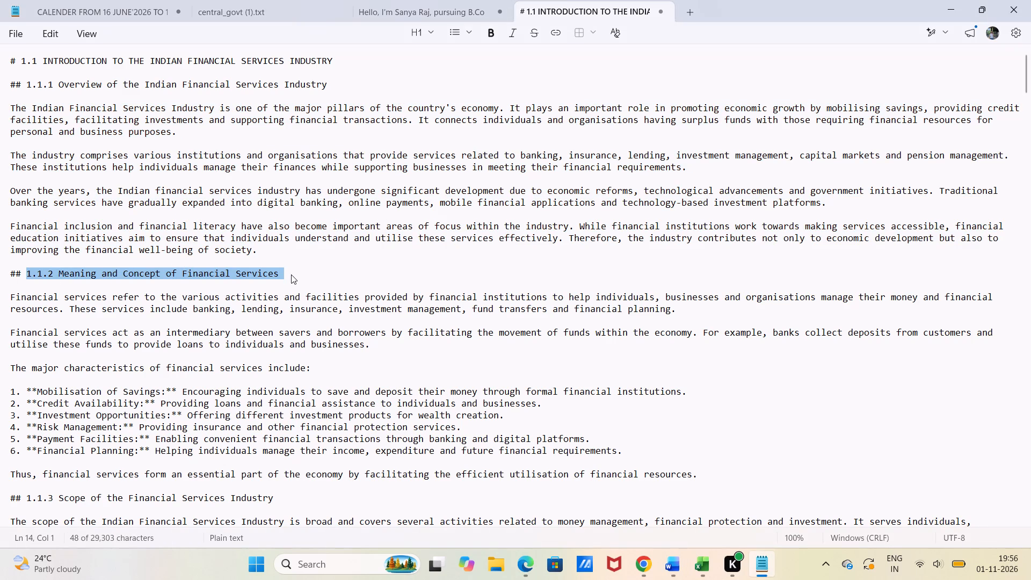
key("ctrl+c")
left_click(668, 565)
key("ctrl+v")
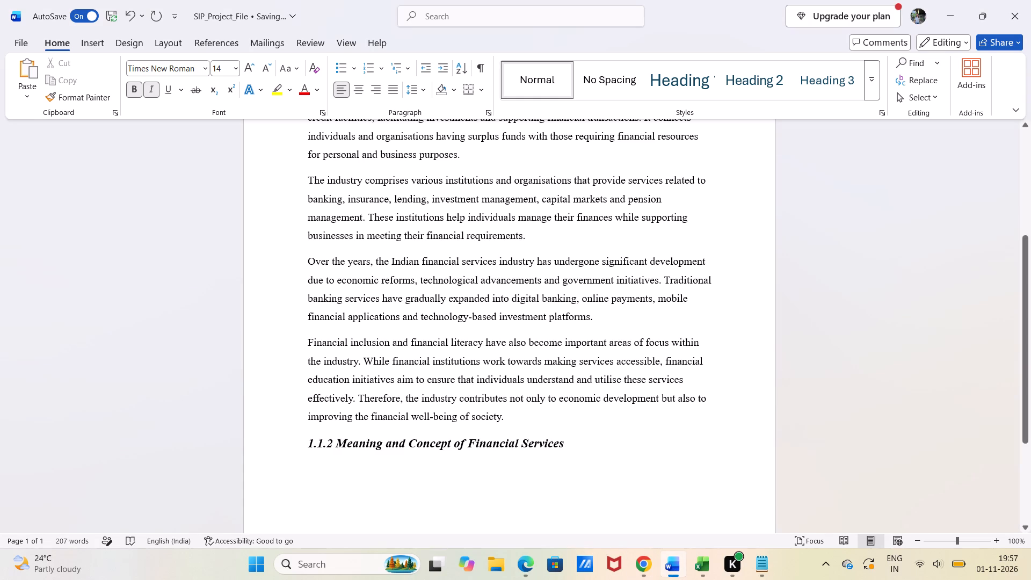
Start an unnumbered line below the 1.1.2 heading, with bold and italic turned off and the font size set to 12.
key("Return")
key("BackSpace")
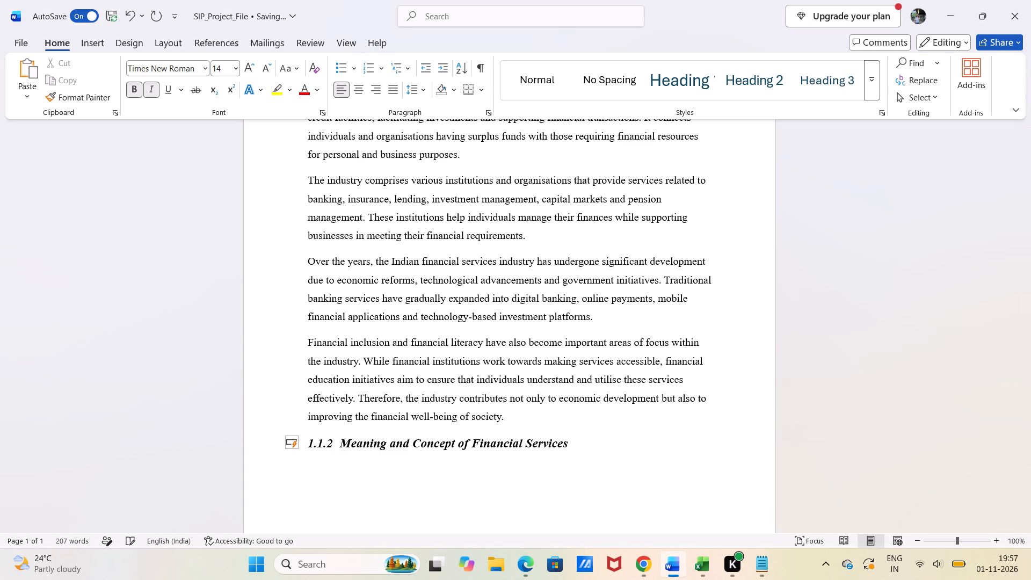
key("BackSpace")
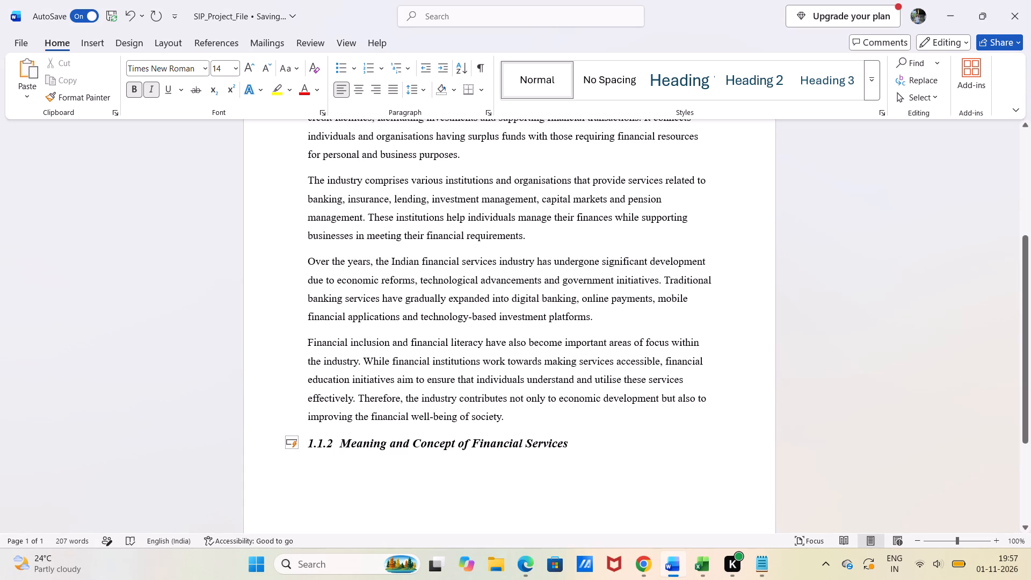
left_click(149, 87)
left_click(139, 88)
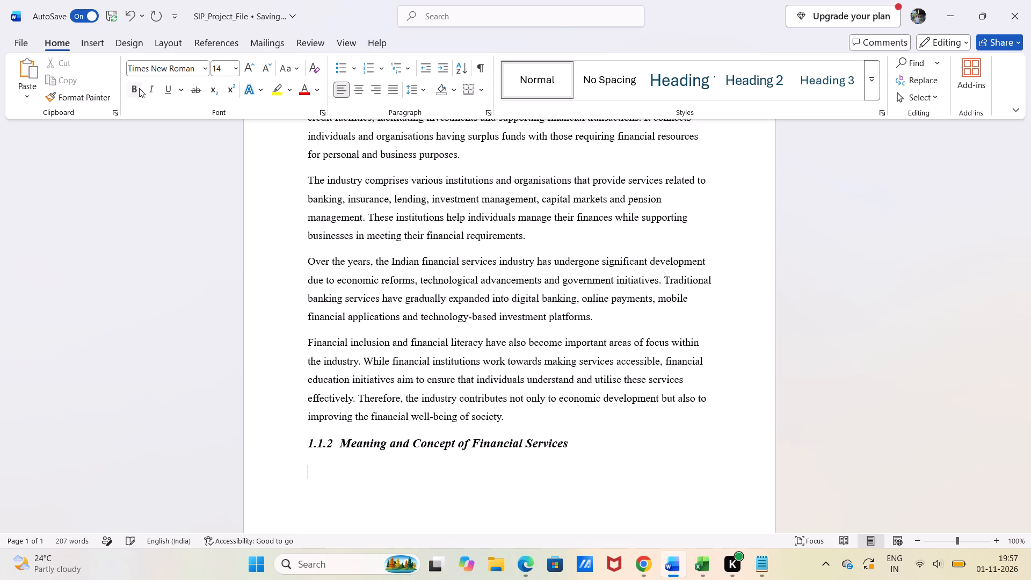
left_click(220, 69)
type("12")
key("Return")
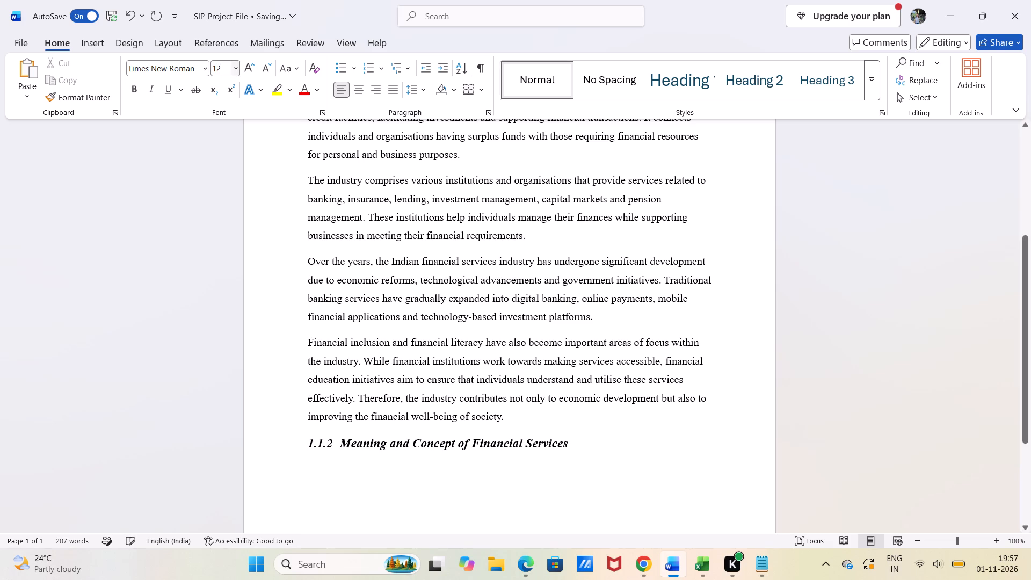
scroll(322, 216, "down", 1)
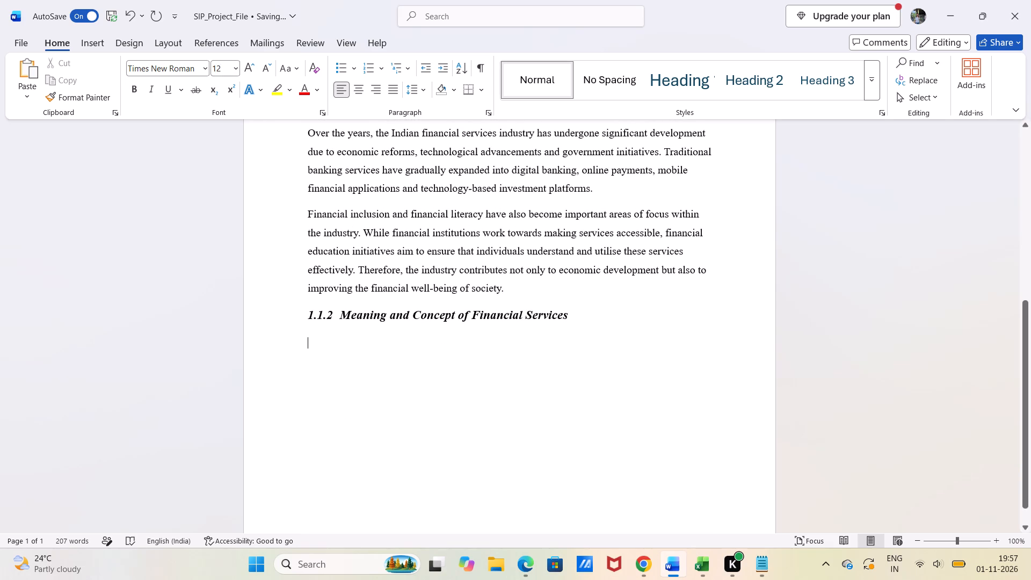
Copy the 1.1.2 body text from Notepad, "Financial services refer to" through "utilisation of financial resources.", and paste it below the 1.1.2 heading in Word.
scroll(322, 216, "down", 1)
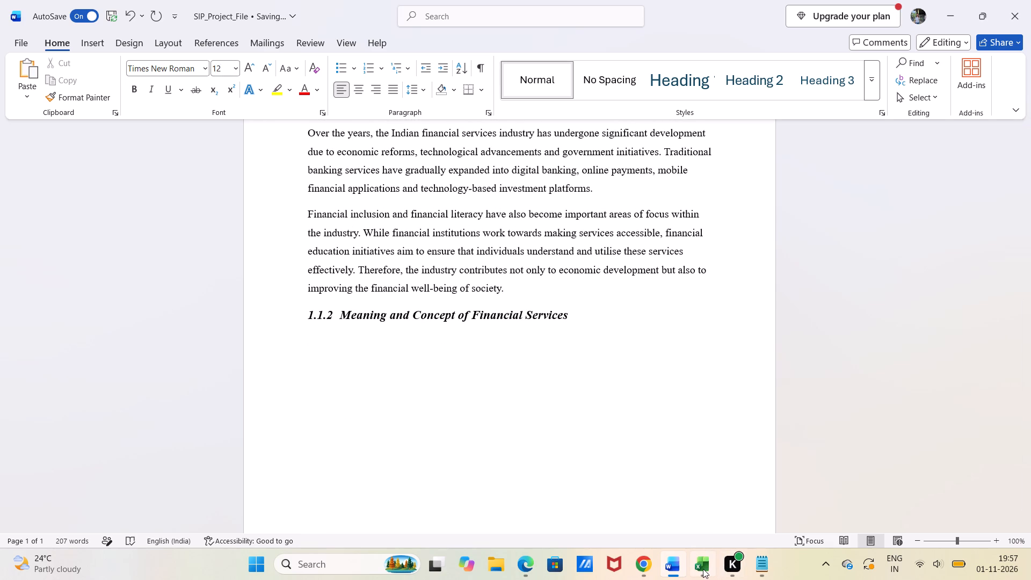
left_click(761, 564)
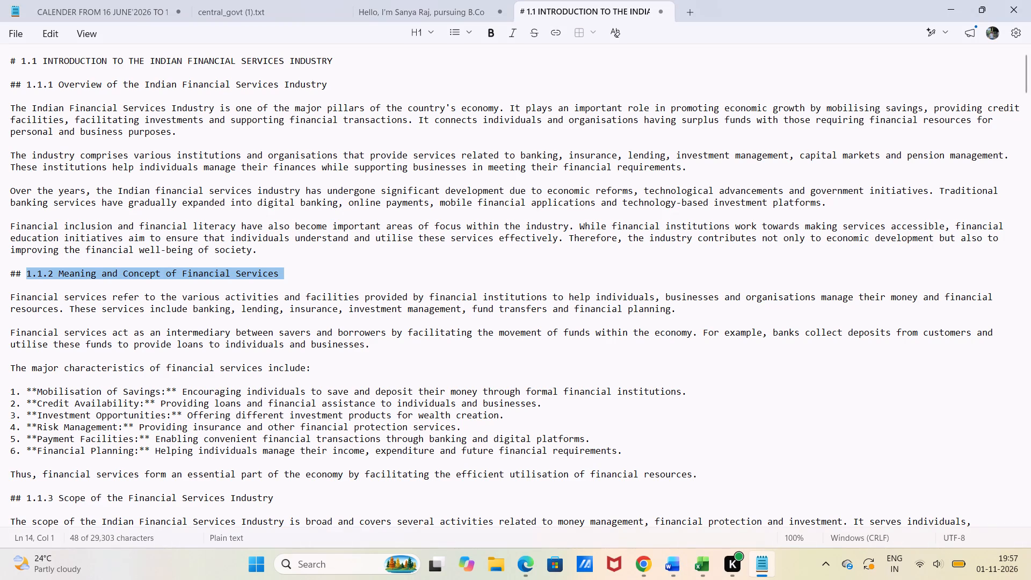
scroll(319, 405, "down", 1)
scroll(319, 405, "up", 1)
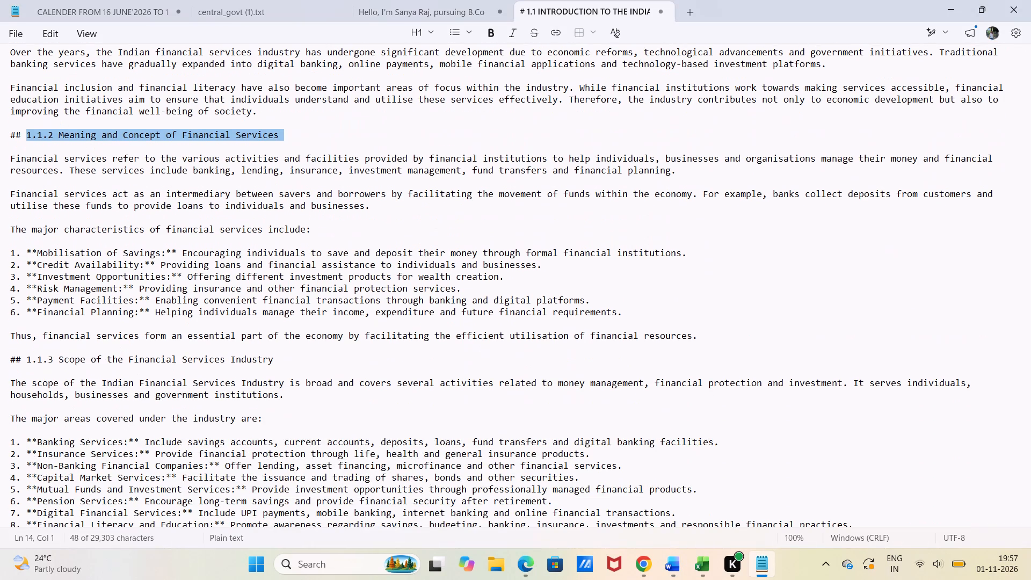
left_click(389, 230)
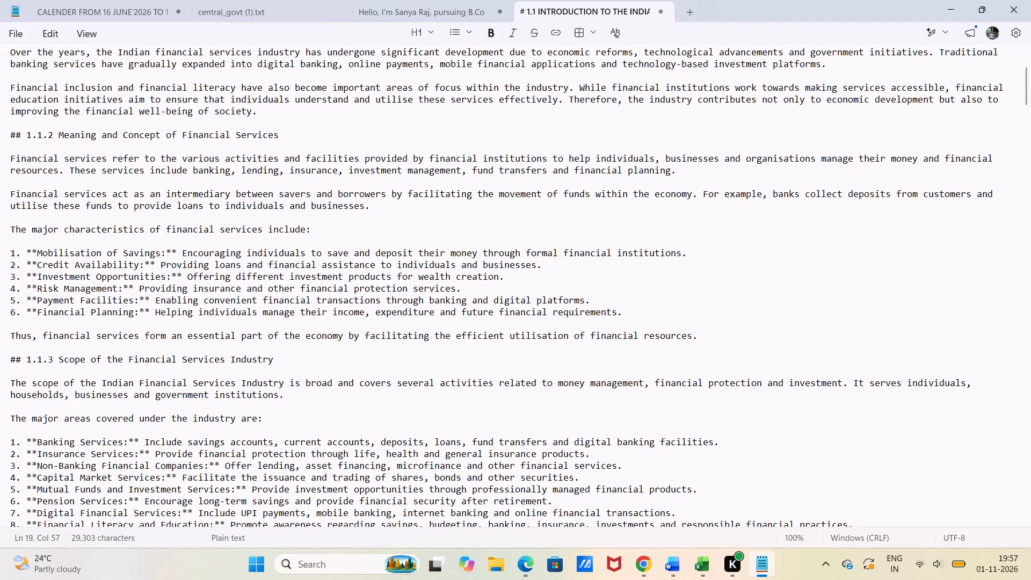
left_click_drag(8, 156, 444, 331)
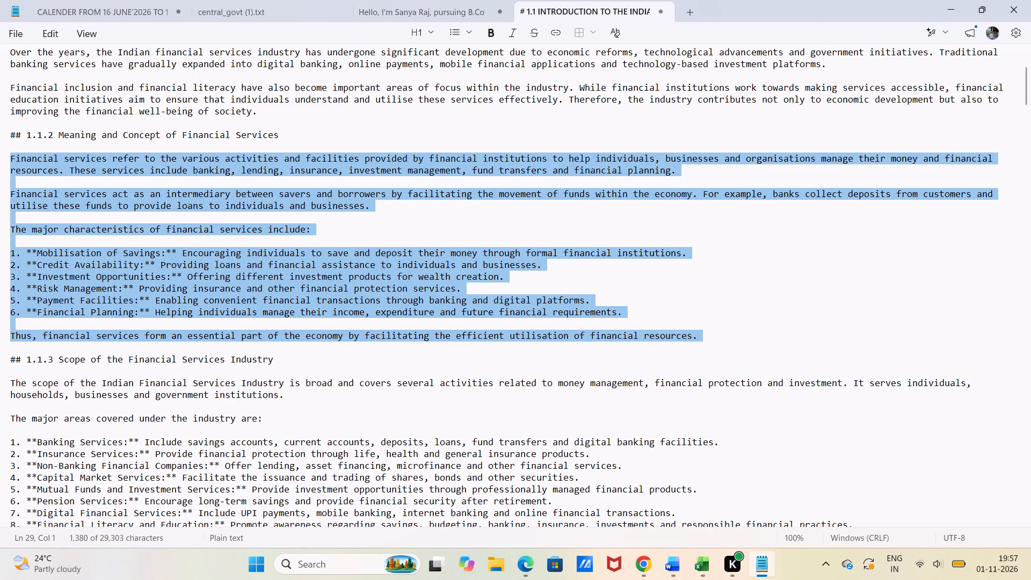
left_click_drag(444, 331, 435, 332)
key("ctrl+c")
left_click(677, 571)
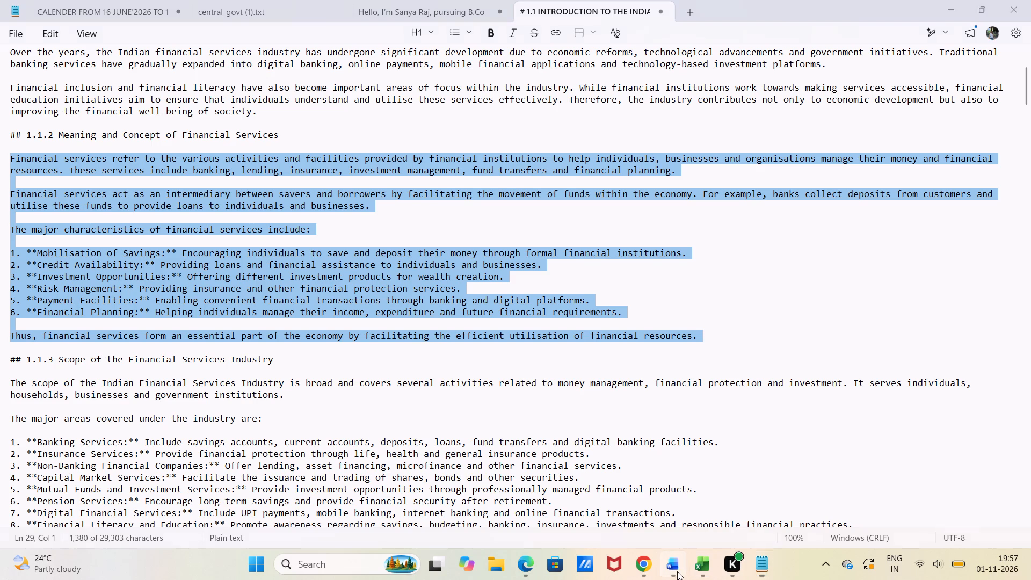
key("ctrl+v")
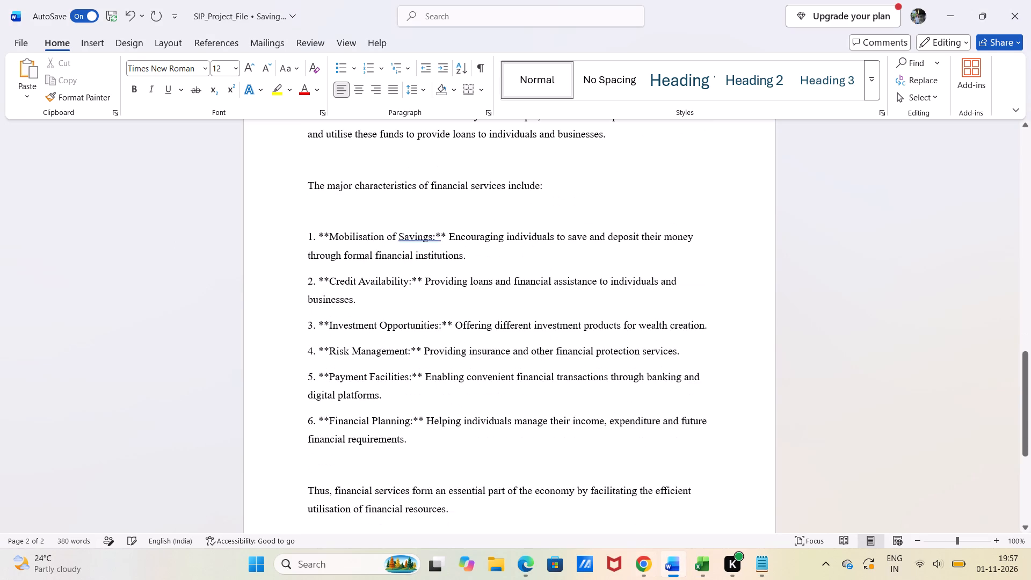
Remove the blank lines before "Financial services act as an intermediary", before "The major characteristics" and before list item 1.
scroll(569, 435, "up", 3)
scroll(569, 435, "down", 1)
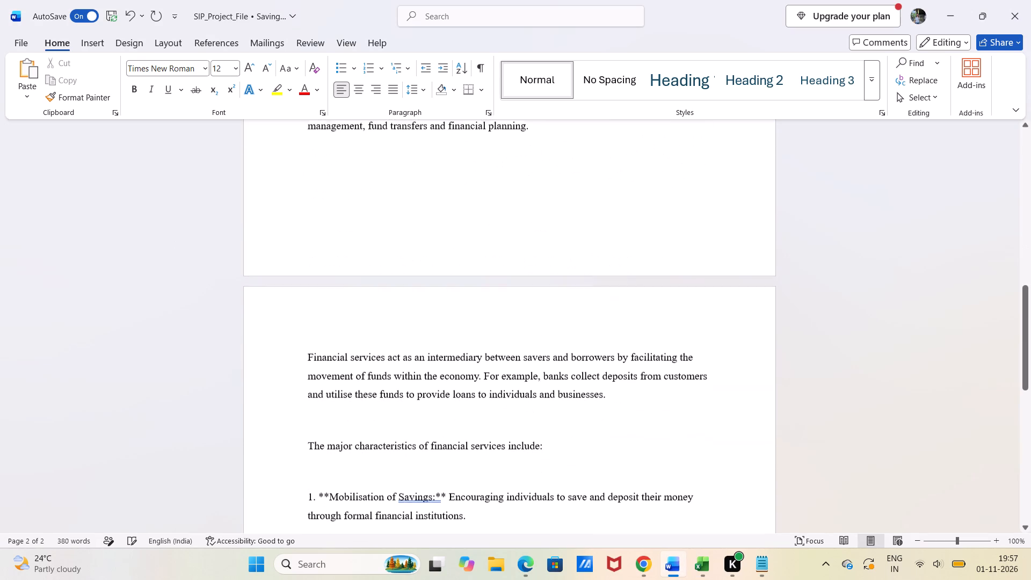
left_click(305, 355)
key("BackSpace")
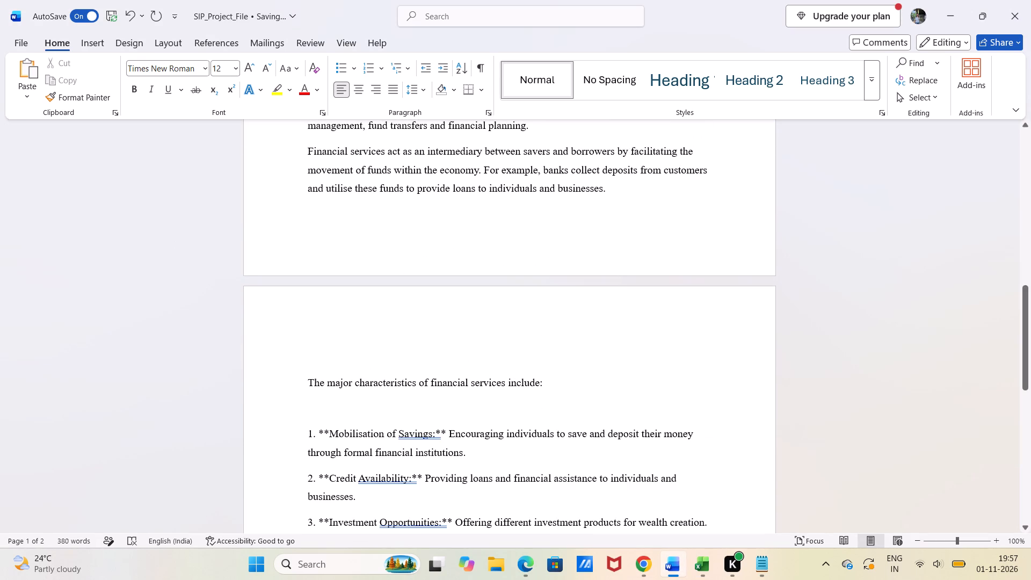
left_click(306, 381)
key("BackSpace")
key("BackSpace")
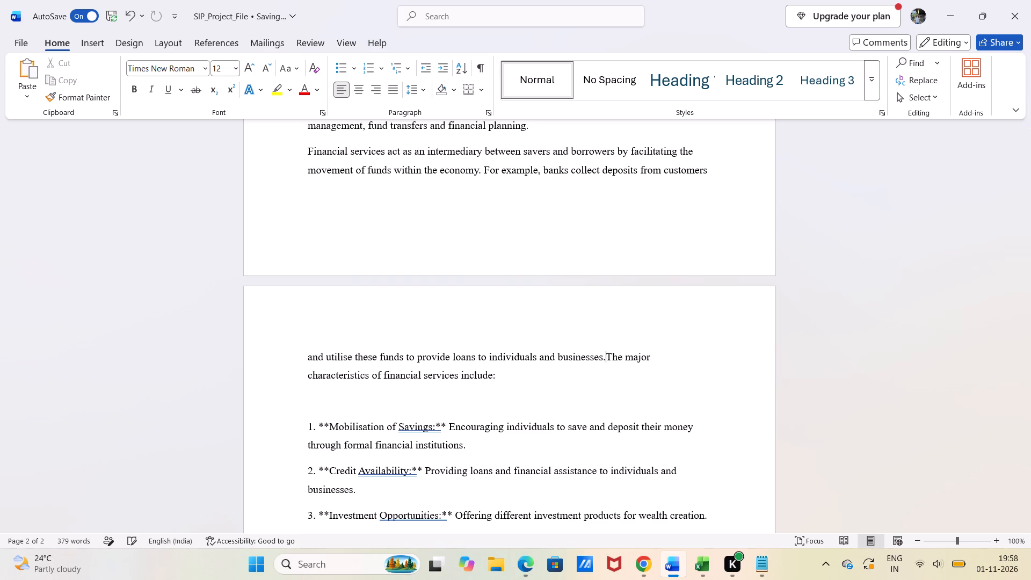
key("Return")
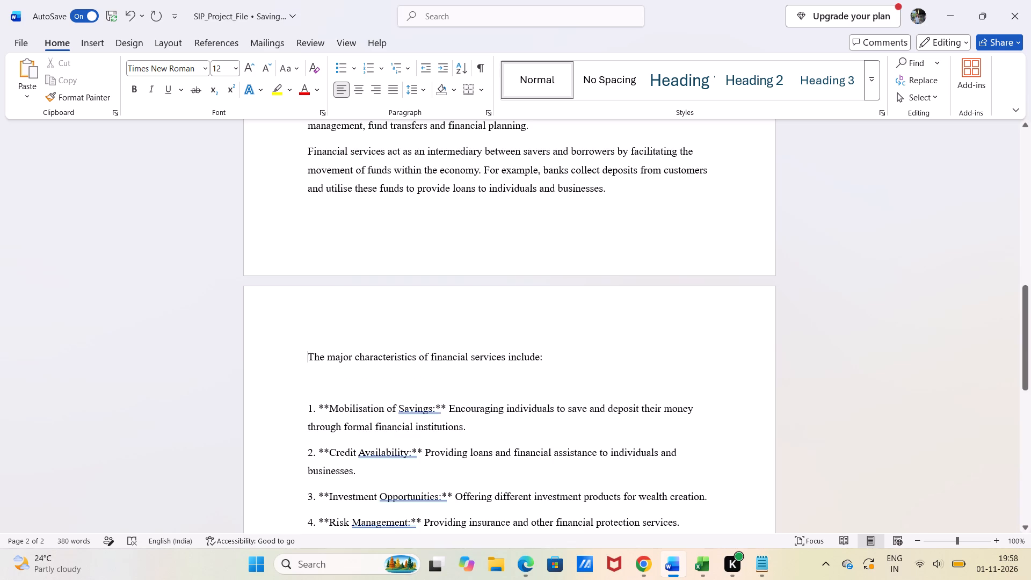
left_click(325, 384)
key("BackSpace")
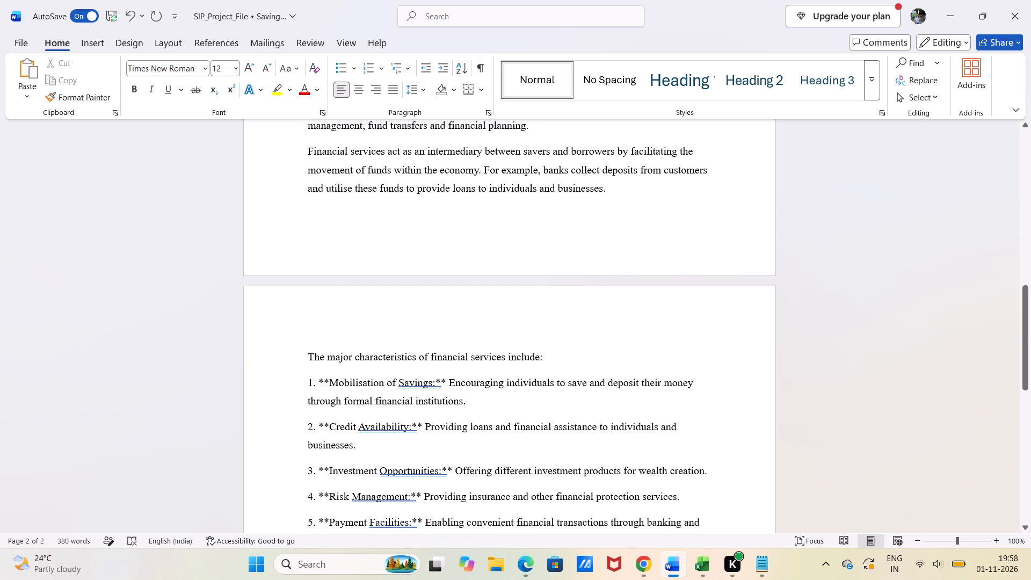
In list item 1, remove the asterisks around "Mobilisation of Savings" and replace the colon with a spaced hyphen.
left_click(330, 381)
key("BackSpace")
key("BackSpace")
key("Right")
key("Right")
key("Right")
key("Right")
key("Right")
key("Right")
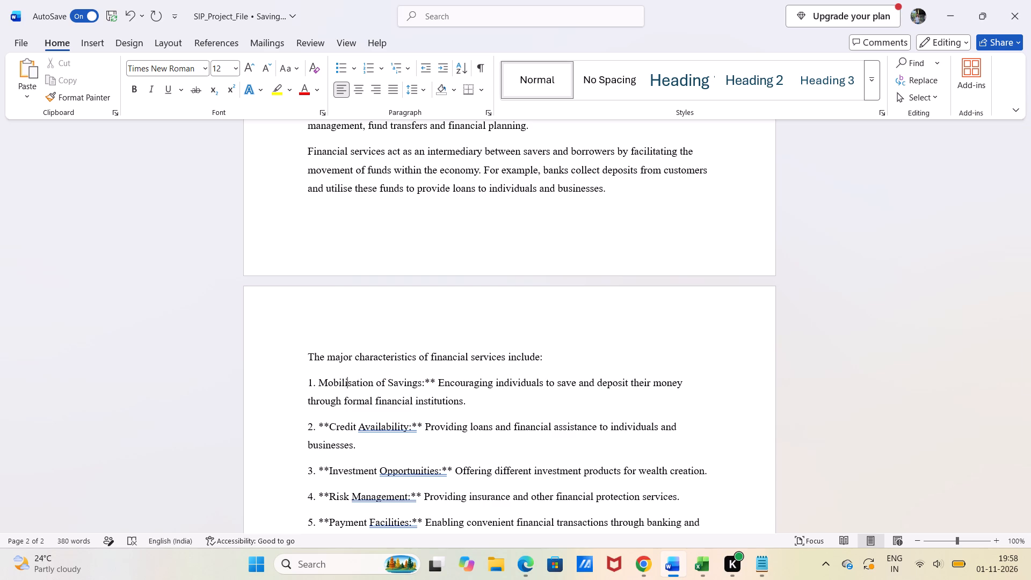
key("Right")
key("Right")
key("Right")
key("Right")
key("Right")
key("Right")
key("Right")
key("Right")
key("Right")
key("Right")
key("Right")
key("Right")
key("Right")
key("Right")
key("Right")
key("Right")
key("Right")
key("Right")
key("Right")
key("Right")
key("BackSpace")
key("BackSpace")
key("BackSpace")
key("space")
type("-")
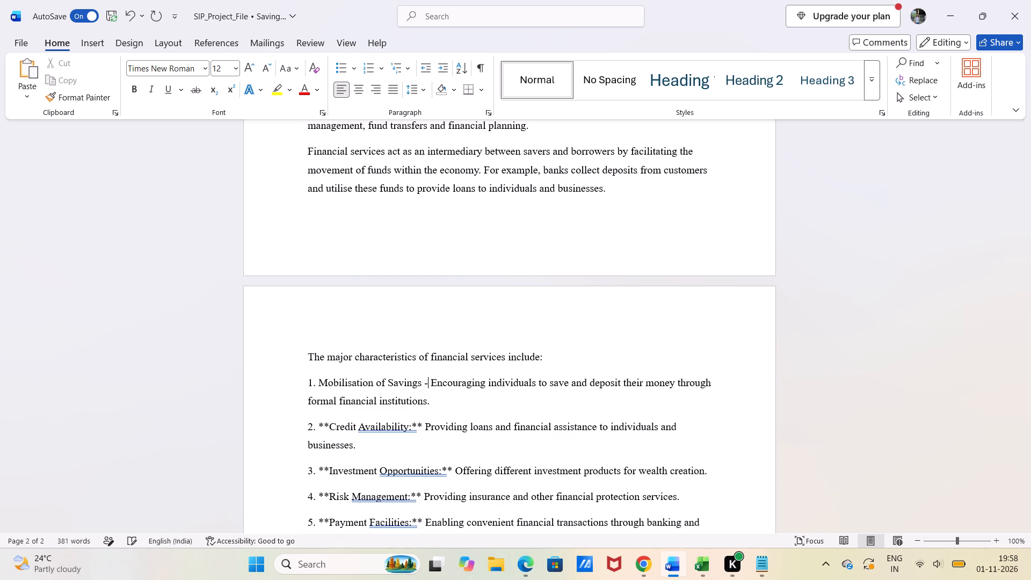
In list item 2, replace the colon after "Credit Availability" with a spaced hyphen and remove the asterisks around the term.
key("Down")
key("Down")
key("Left")
key("BackSpace")
key("BackSpace")
key("BackSpace")
key("BackSpace")
key("space")
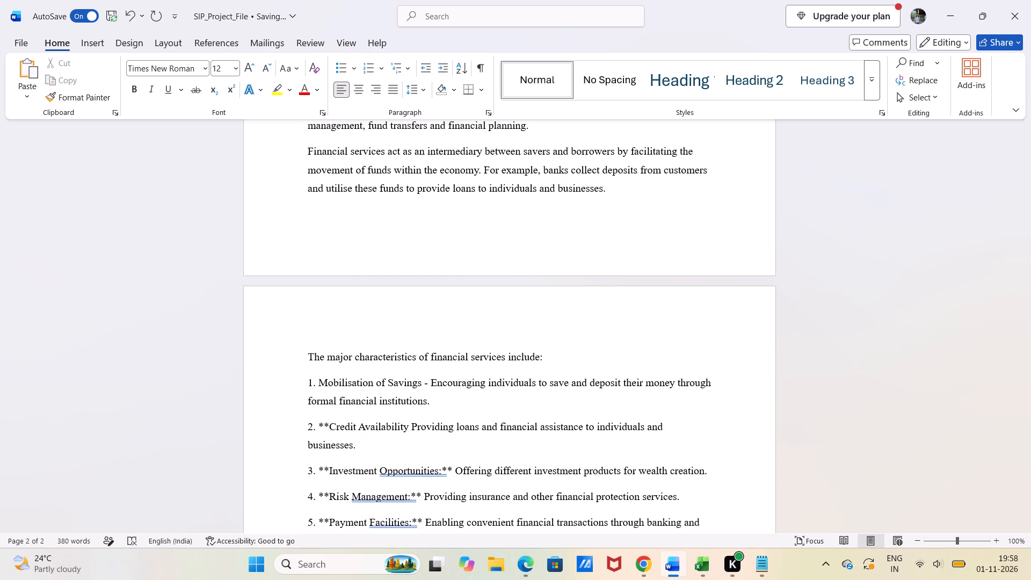
type("-")
key("space")
key("Left")
key("Left")
key("Left")
key("Left")
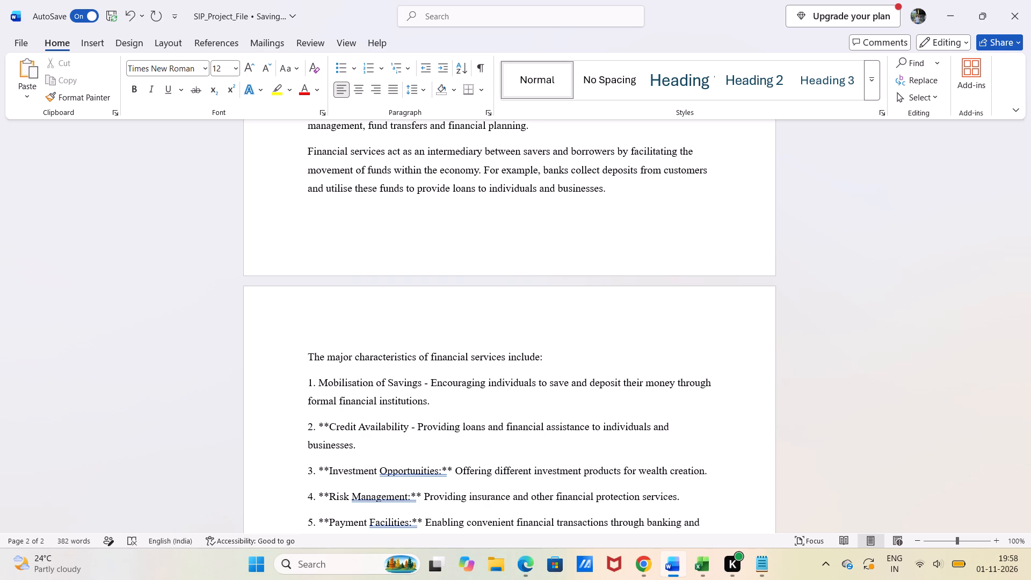
key("Left")
key("Left")
key("Left")
key("Left")
key("Left")
key("Left")
key("Left")
key("Left")
key("Left")
key("Left")
key("Left")
key("Left")
key("Left")
key("Left")
key("Left")
key("Left")
key("Left")
key("Left")
key("BackSpace")
key("BackSpace")
In list item 3, remove the asterisks around "Investment Opportunities" and replace the colon with a spaced hyphen.
key("Down")
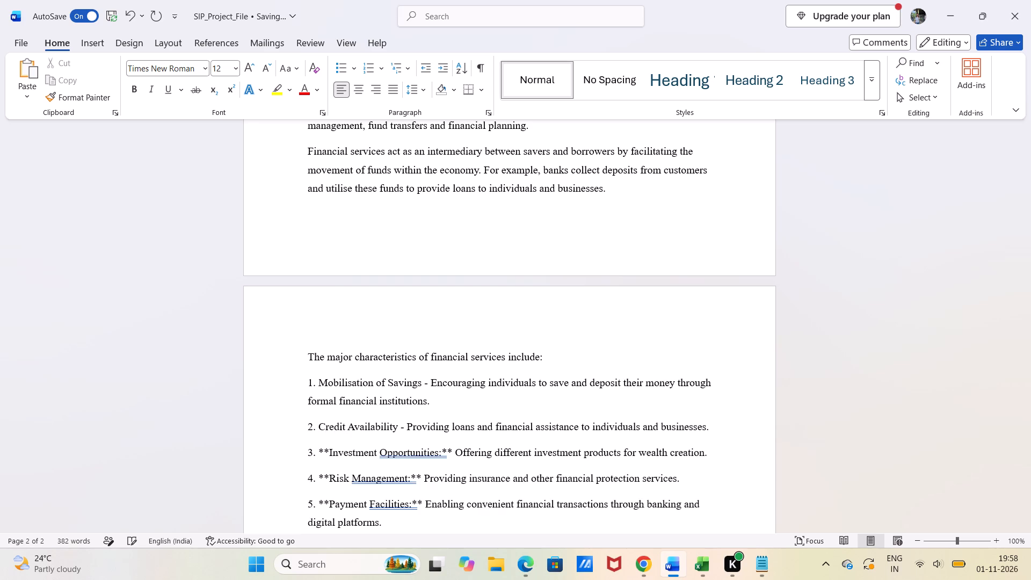
key("Right")
key("Right")
key("BackSpace")
key("BackSpace")
key("Right")
key("Right")
key("Right")
key("Right")
key("Right")
key("Right")
key("Right")
key("Right")
key("Right")
key("Right")
key("Right")
key("Right")
key("Right")
key("Right")
key("Right")
key("Right")
key("Right")
key("Right")
key("Right")
key("Right")
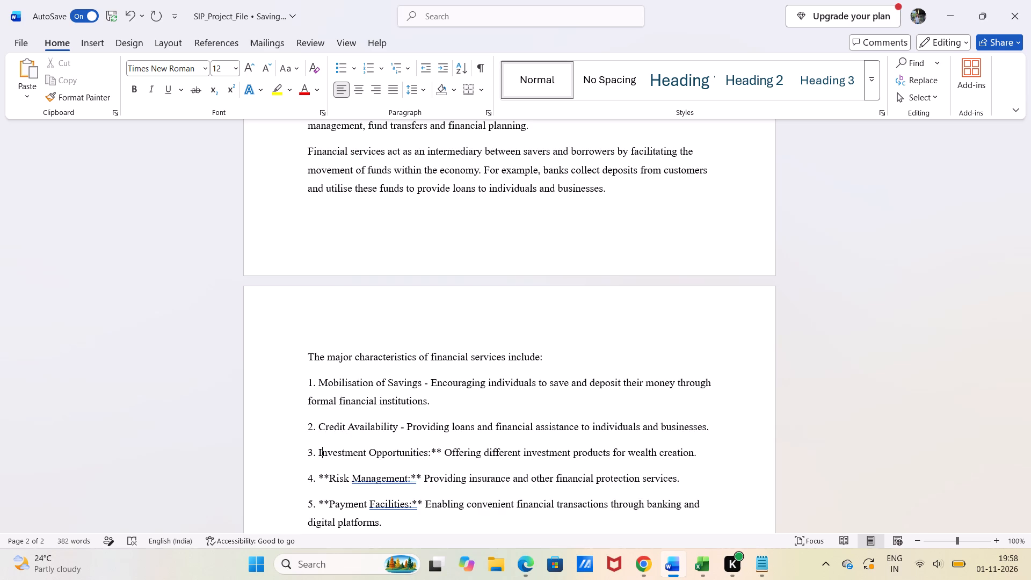
key("Right")
key("Right")
key("Right")
key("BackSpace")
key("BackSpace")
key("BackSpace")
key("space")
type("-")
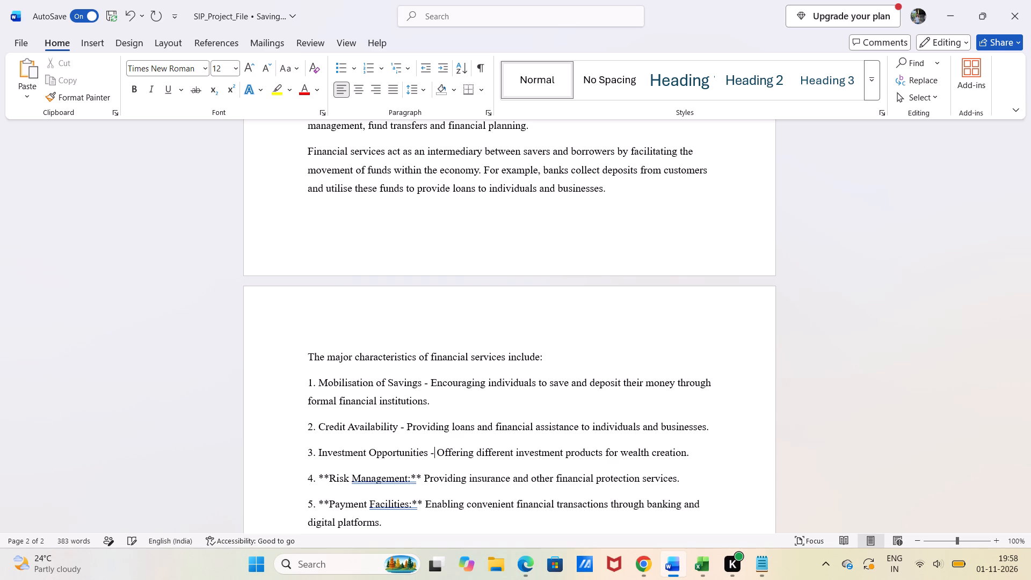
In list item 4, replace the colon after "Risk Management" with a spaced hyphen and remove the asterisks around the term.
key("Down")
key("Left")
key("Left")
key("Left")
key("BackSpace")
key("BackSpace")
key("BackSpace")
key("space")
type("-")
key("Left")
key("Left")
key("Left")
key("Left")
key("Left")
key("Left")
key("Left")
key("Left")
key("Left")
key("Left")
key("Left")
key("Left")
key("Left")
key("Left")
key("Left")
key("Left")
key("Left")
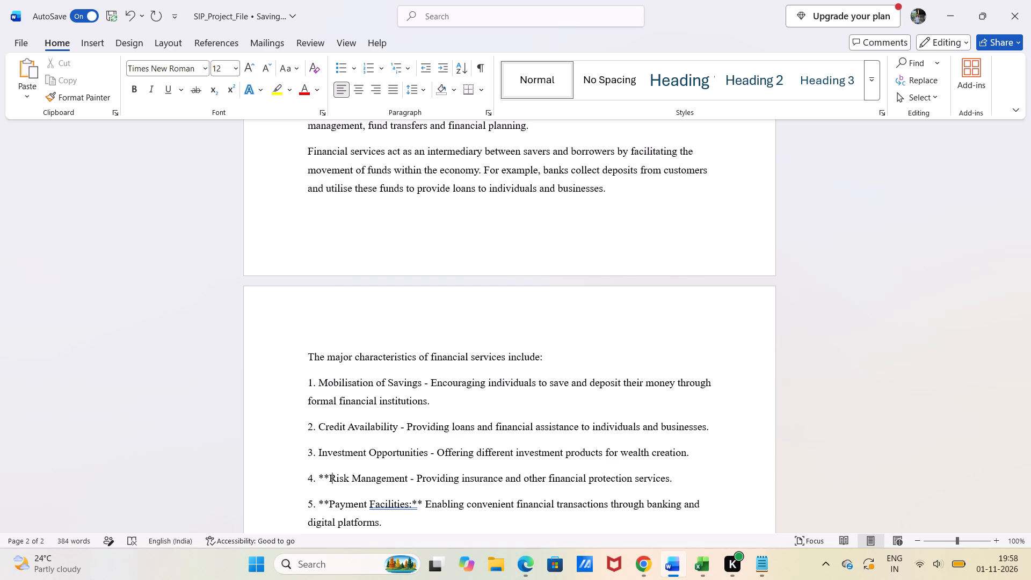
key("BackSpace")
key("BackSpace")
In list item 5, remove the asterisks around "Payment Facilities" and replace the colon with a spaced hyphen.
key("Down")
key("Right")
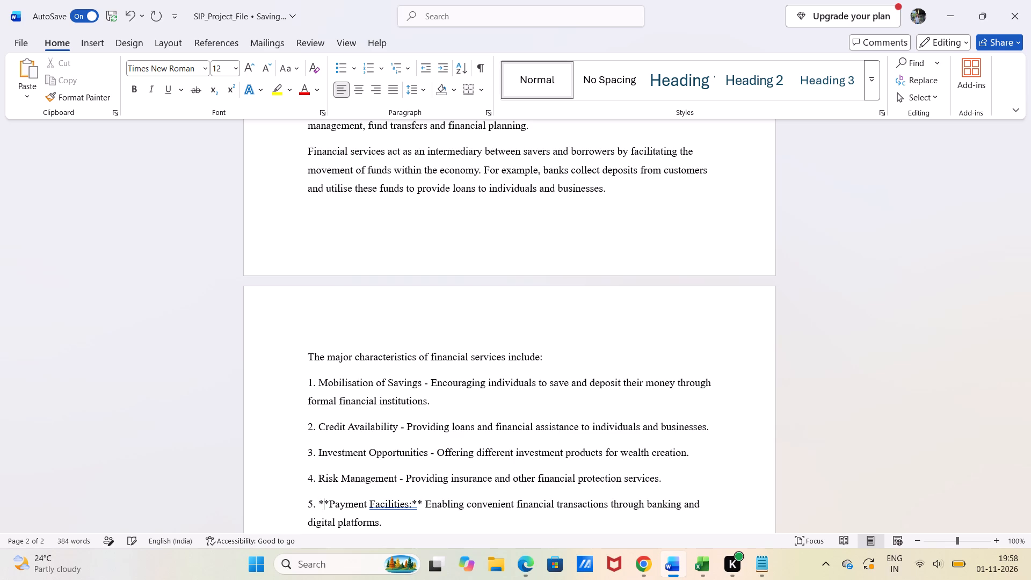
key("Right")
key("BackSpace")
key("BackSpace")
key("Right")
key("Right")
key("Right")
key("Right")
key("Right")
key("Right")
key("Right")
key("Right")
key("Right")
key("Right")
key("Right")
key("Right")
key("Right")
key("Right")
key("Right")
key("Right")
key("Right")
key("Right")
key("Right")
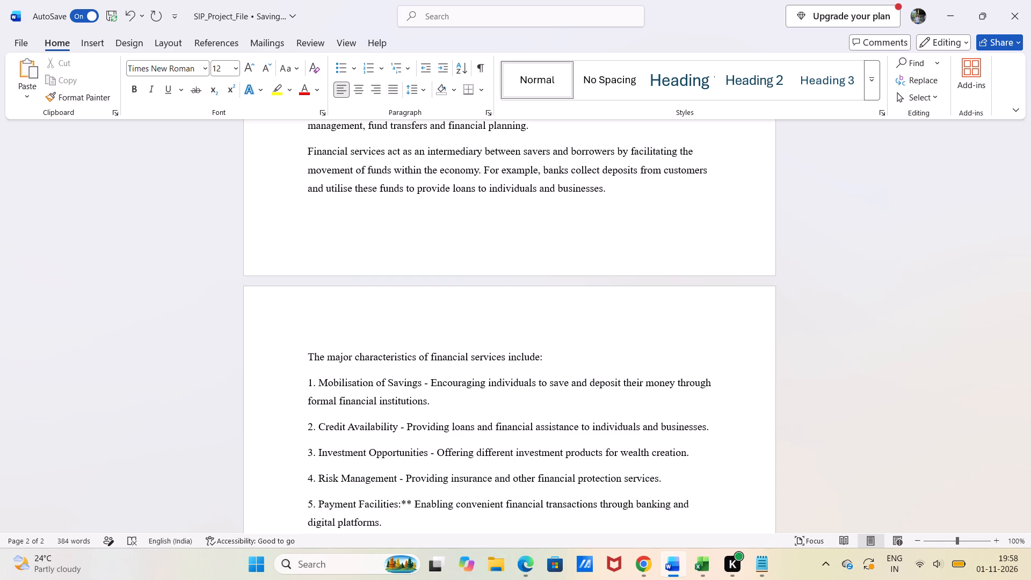
key("Right")
key("Right")
key("BackSpace")
key("BackSpace")
key("BackSpace")
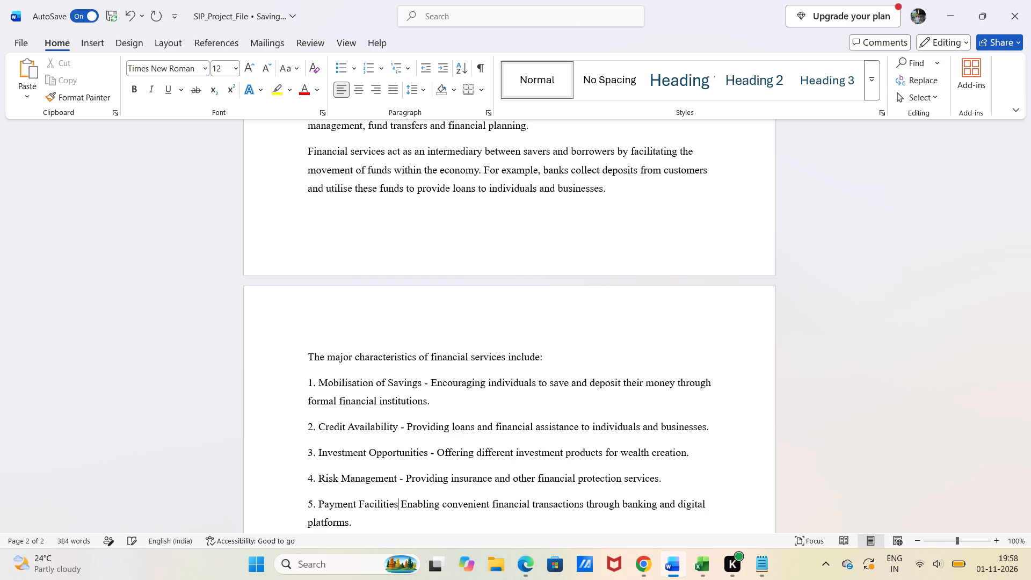
key("space")
type("-")
In list item 6, replace the colon after "Financial Planning" with a spaced hyphen and remove the asterisks around the term.
key("Down")
key("Down")
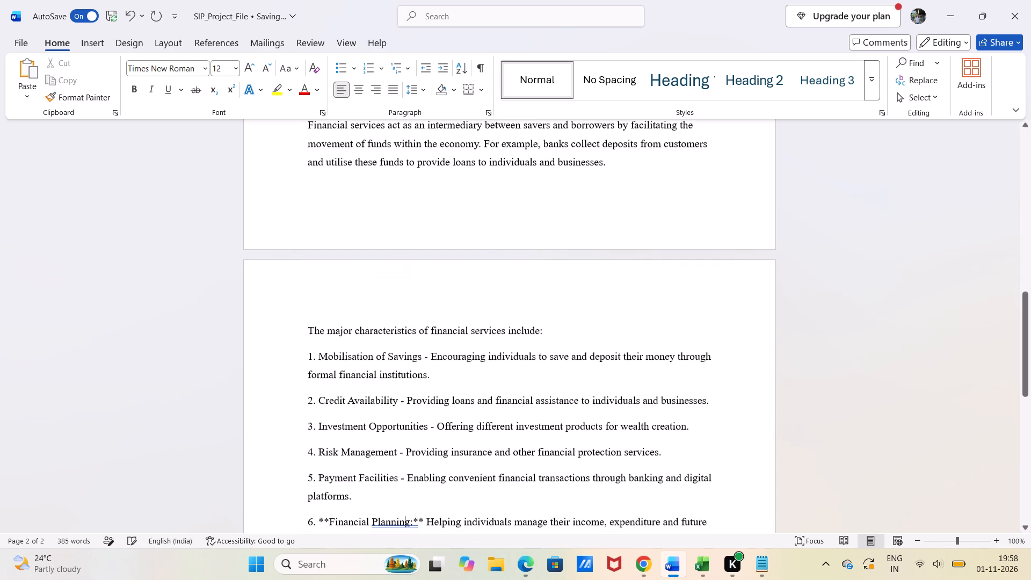
key("Right")
key("Right")
key("Right")
key("Right")
key("BackSpace")
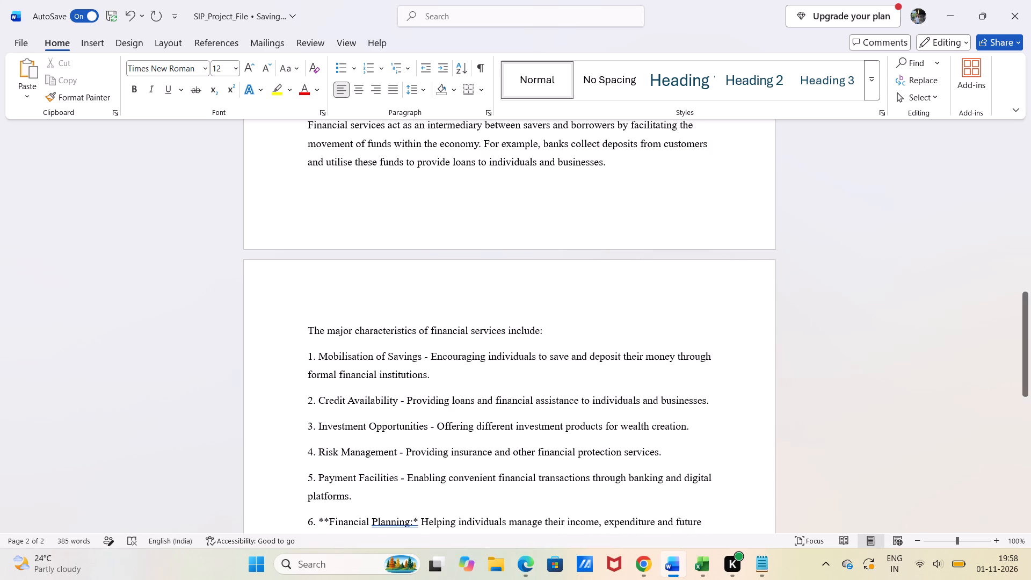
key("BackSpace")
key("BackSpace")
key("space")
type("-")
key("Left")
key("Left")
key("Left")
key("Left")
key("Left")
key("Left")
key("Left")
key("Left")
key("Left")
key("Left")
key("Left")
key("Left")
key("Left")
key("Left")
key("Left")
key("Left")
key("Left")
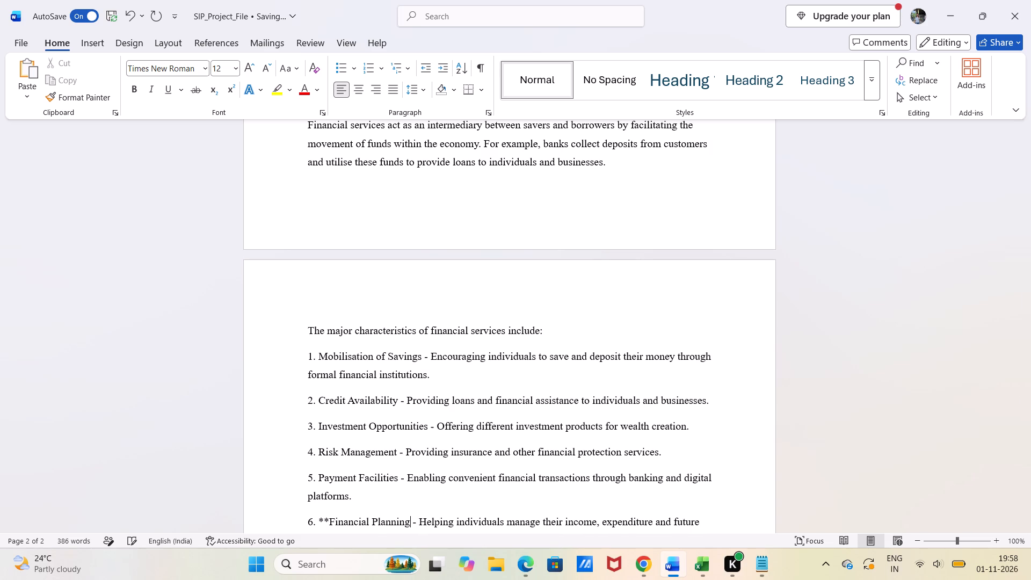
key("Left")
key("Left")
key("Left")
key("BackSpace")
key("BackSpace")
Delete the blank paragraph between list item 6 and the closing "Thus, financial services" paragraph.
key("Down")
key("Down")
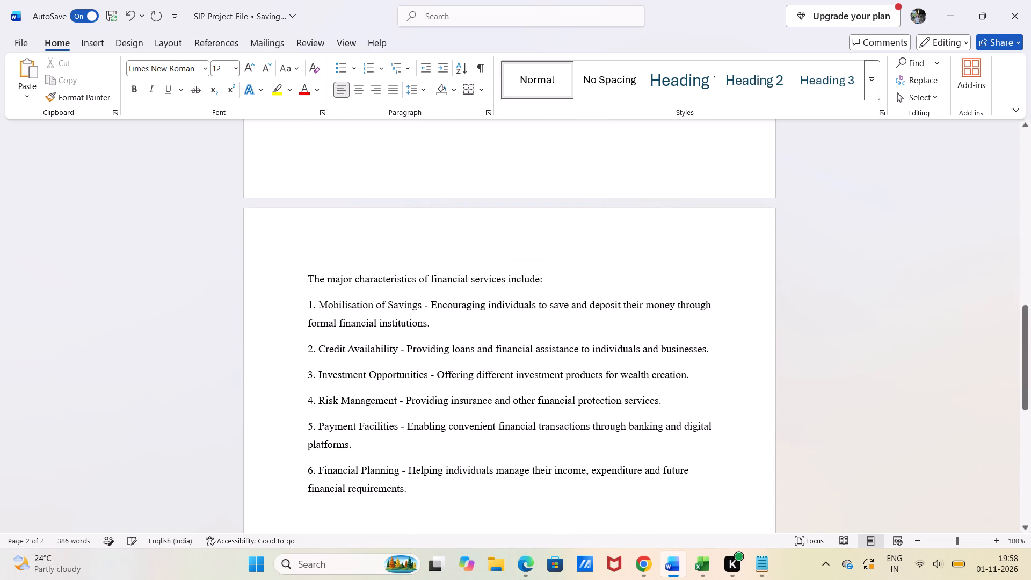
scroll(366, 276, "down", 2)
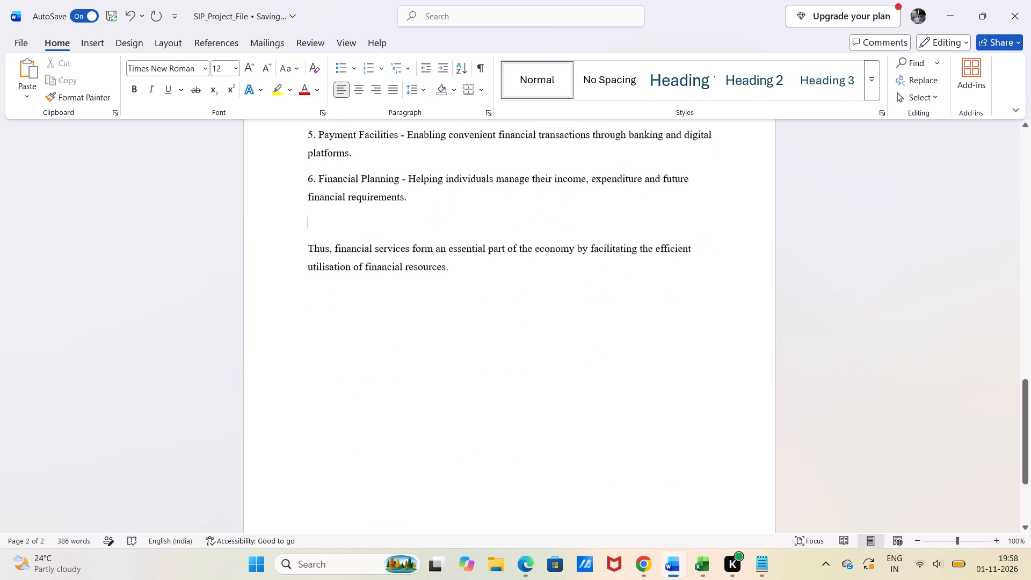
key("BackSpace")
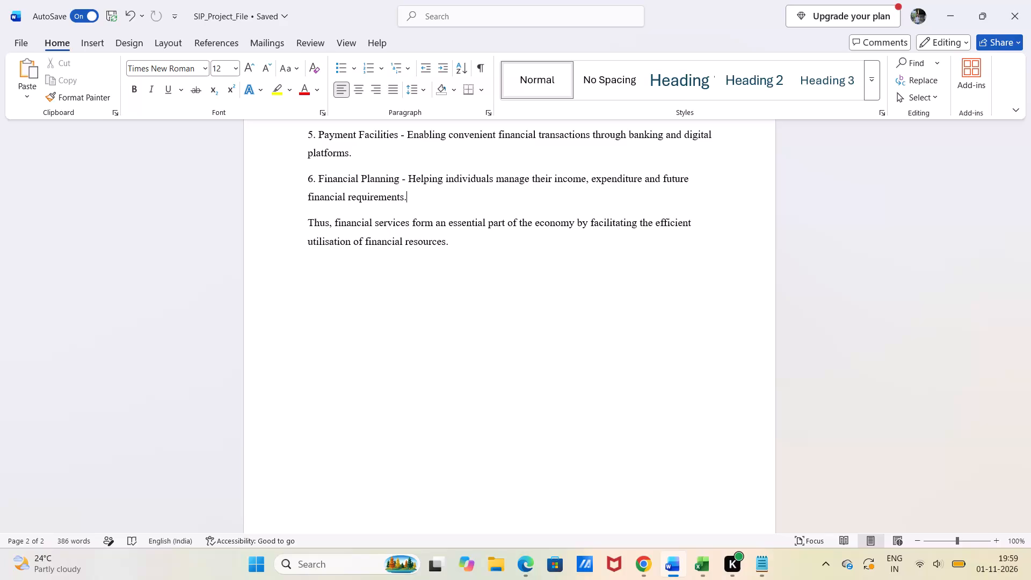
Below the closing paragraph, add the heading "1.1.3 Scope of the Financial Services Industry" copied from Notepad, in 14 pt bold italic.
left_click(467, 251)
key("Return")
left_click(220, 67)
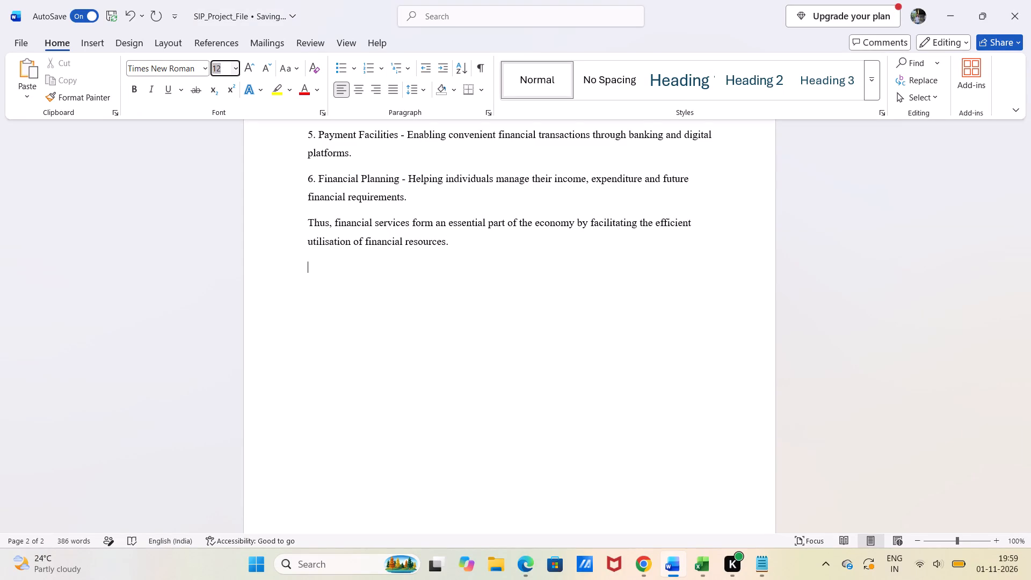
type("14")
key("Return")
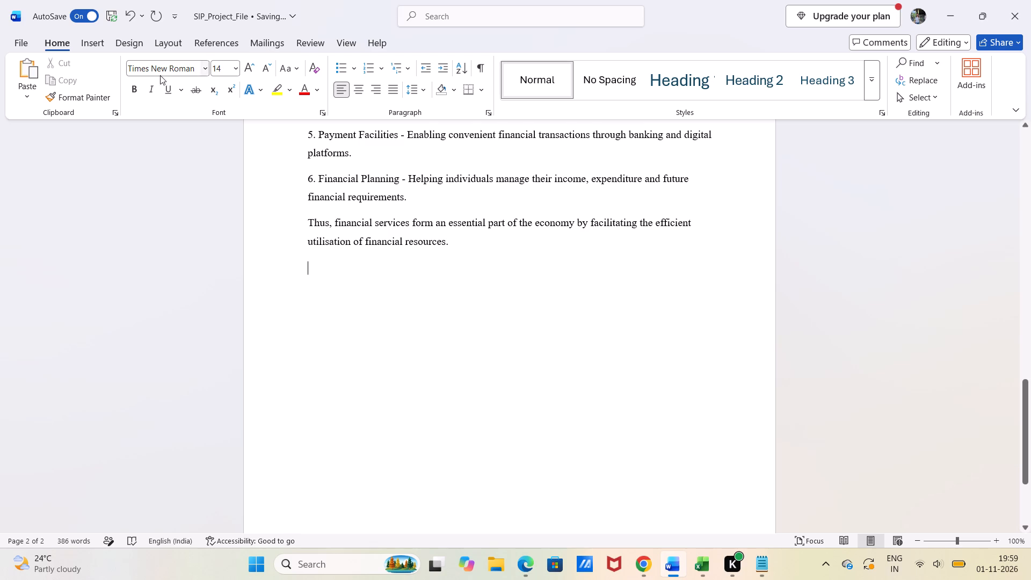
left_click_drag(135, 85, 149, 88)
left_click(149, 88)
left_click(134, 89)
left_click(760, 562)
scroll(446, 424, "down", 1)
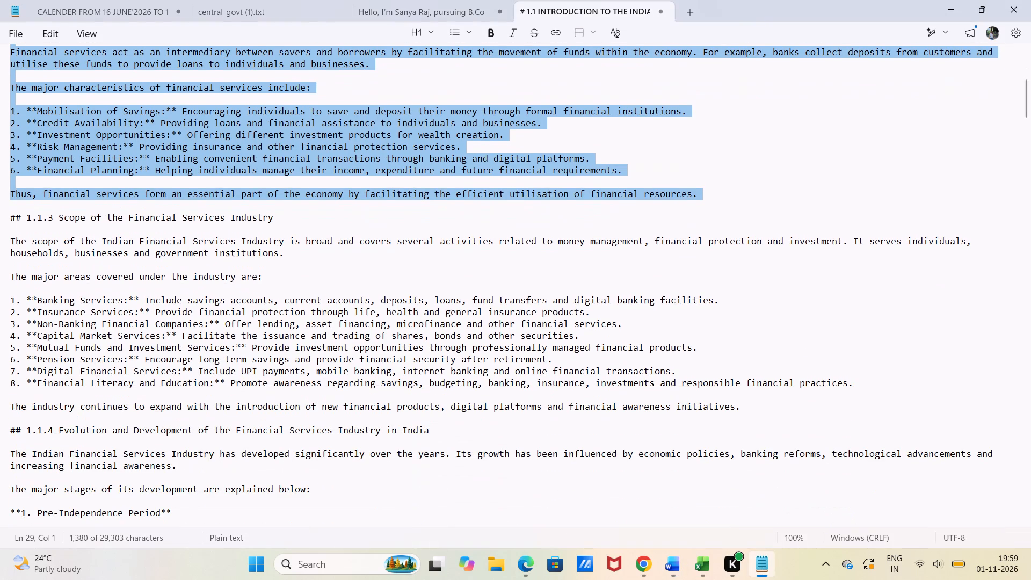
left_click_drag(26, 216, 281, 219)
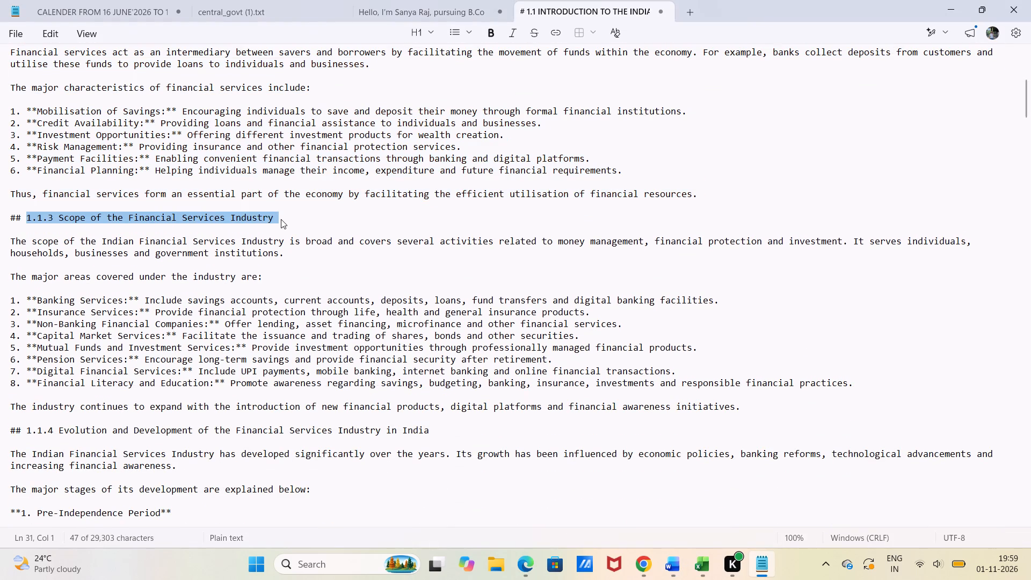
key("ctrl+c")
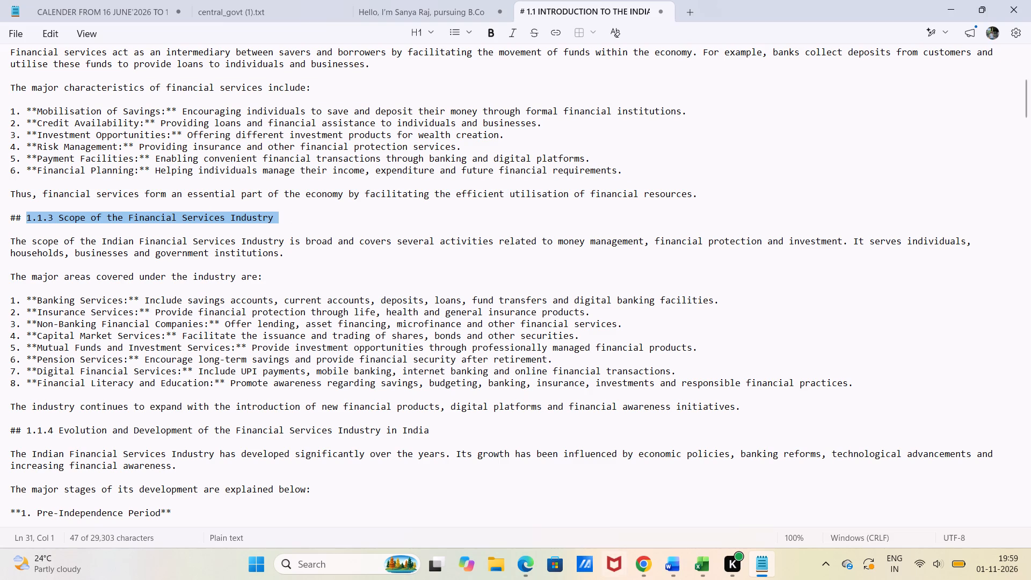
left_click(671, 575)
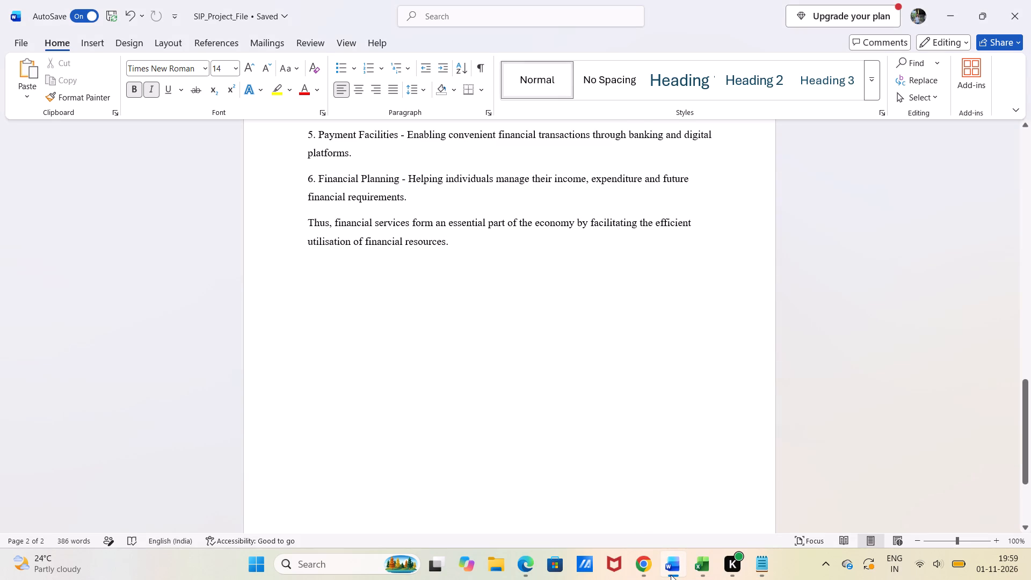
key("ctrl+v")
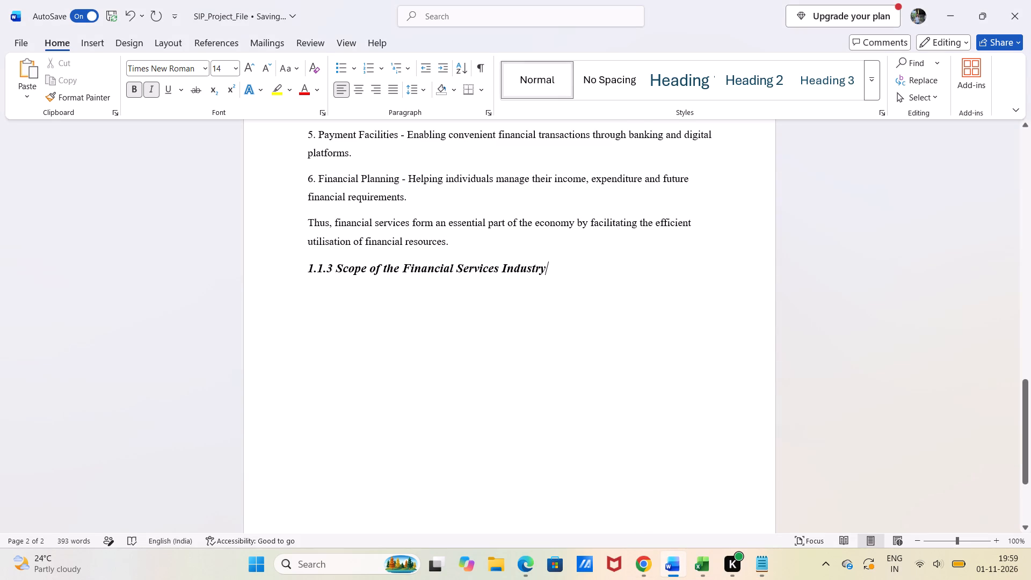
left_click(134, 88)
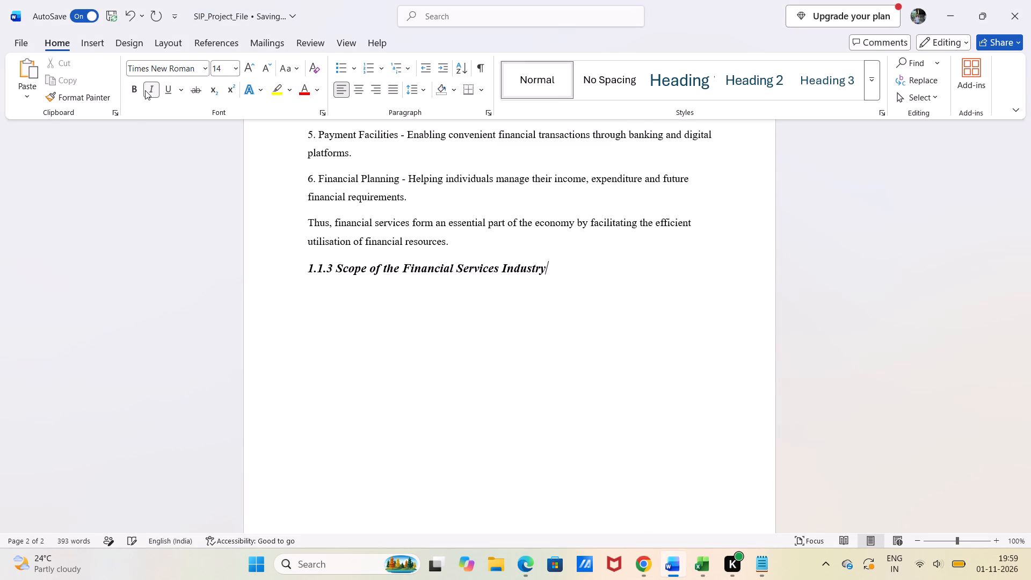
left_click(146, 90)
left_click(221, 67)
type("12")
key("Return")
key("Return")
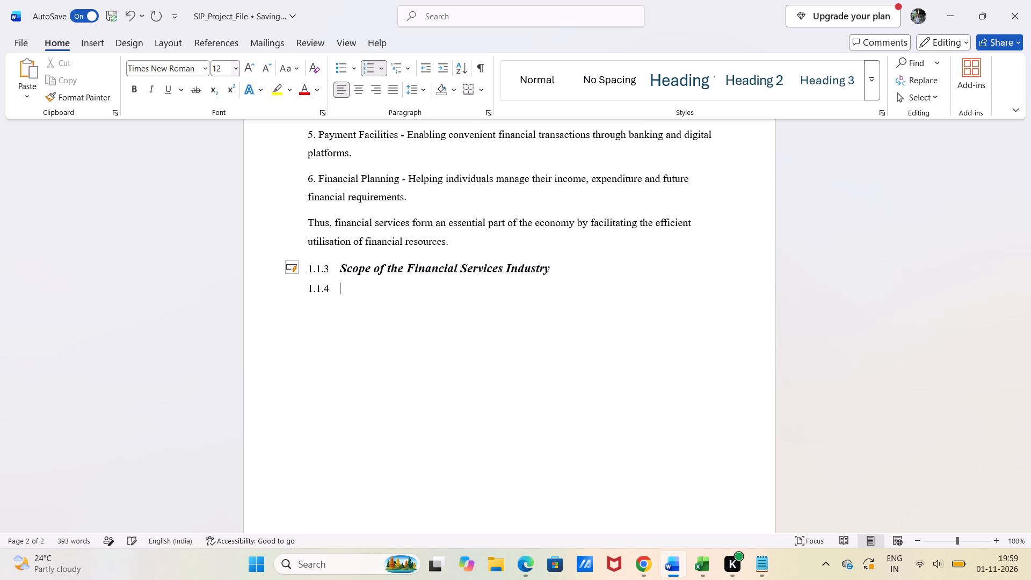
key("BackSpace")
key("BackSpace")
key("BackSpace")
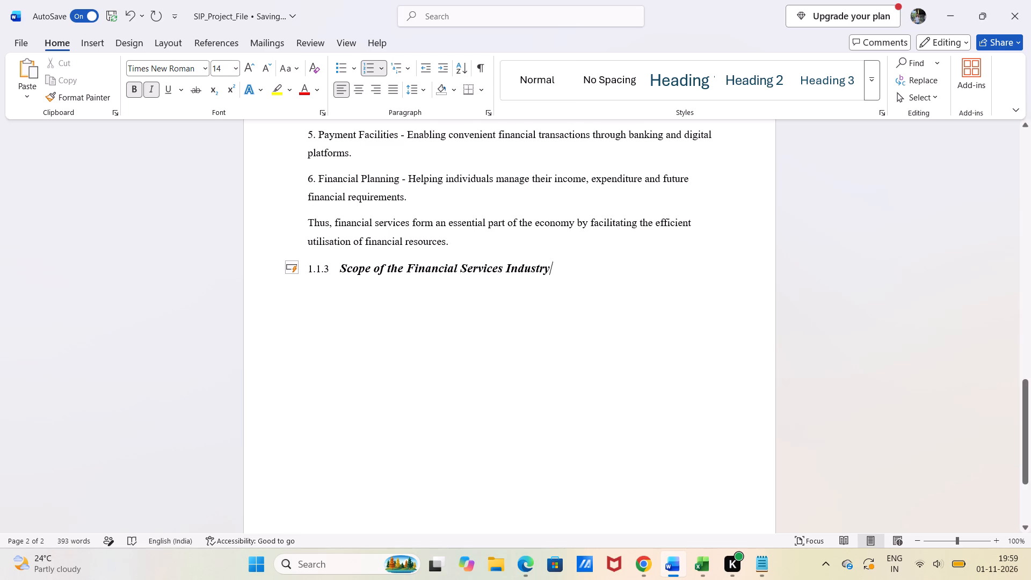
Reapply bold and italic to the whole 1.1.3 heading so that its number takes the same formatting.
left_click_drag(551, 267, 301, 273)
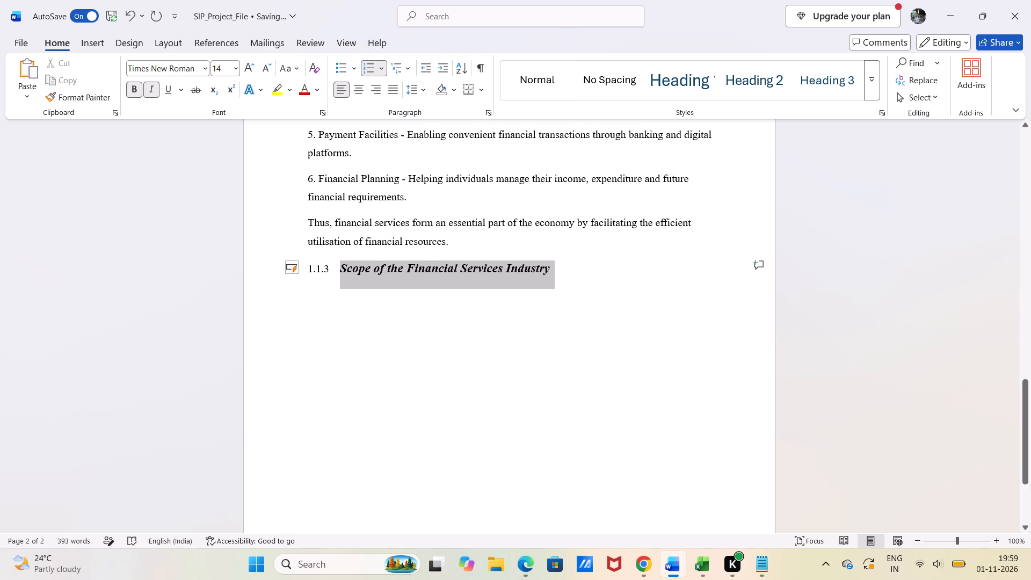
left_click_drag(301, 273, 294, 271)
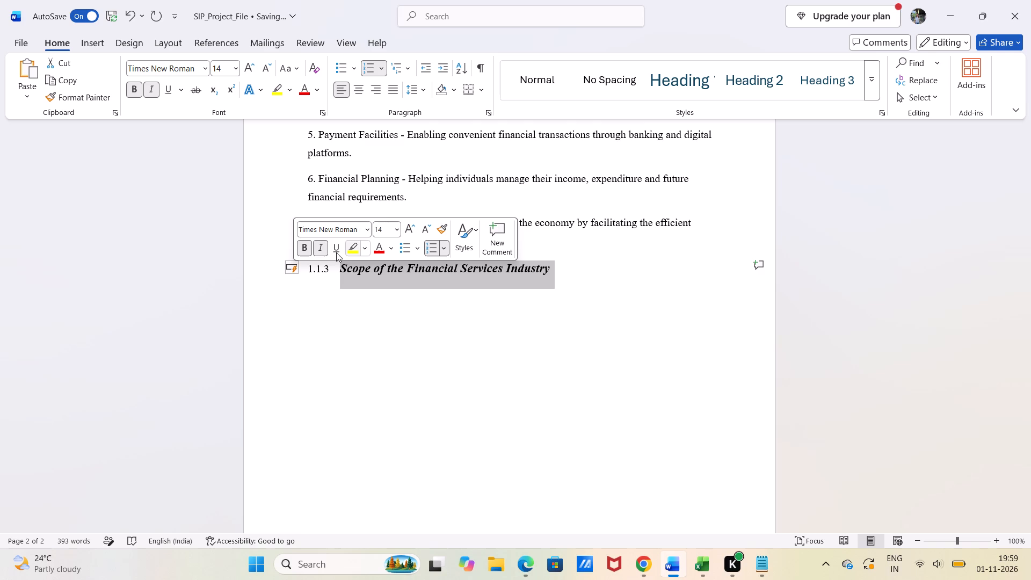
left_click(314, 244)
left_click(306, 245)
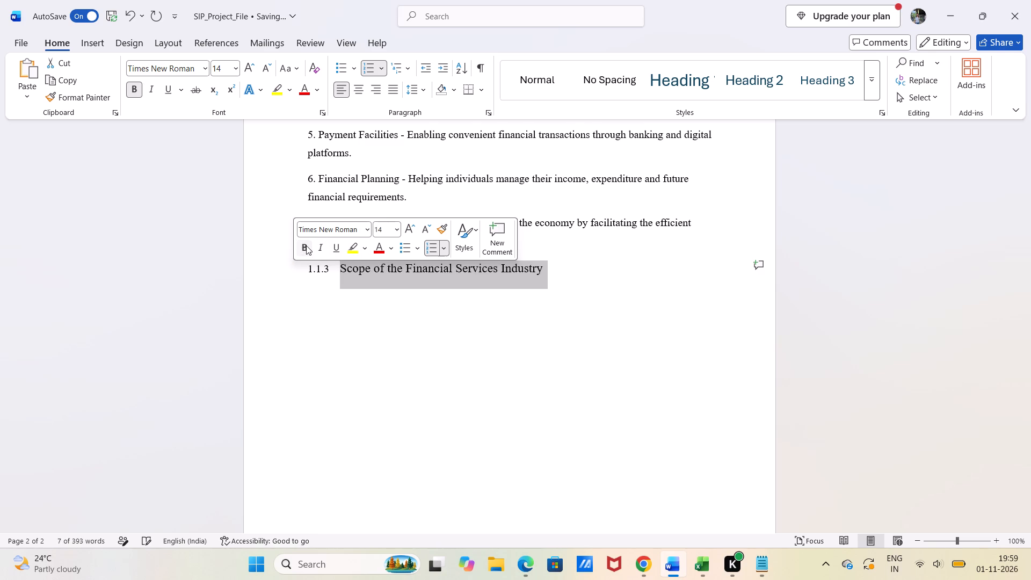
left_click(306, 245)
left_click(321, 247)
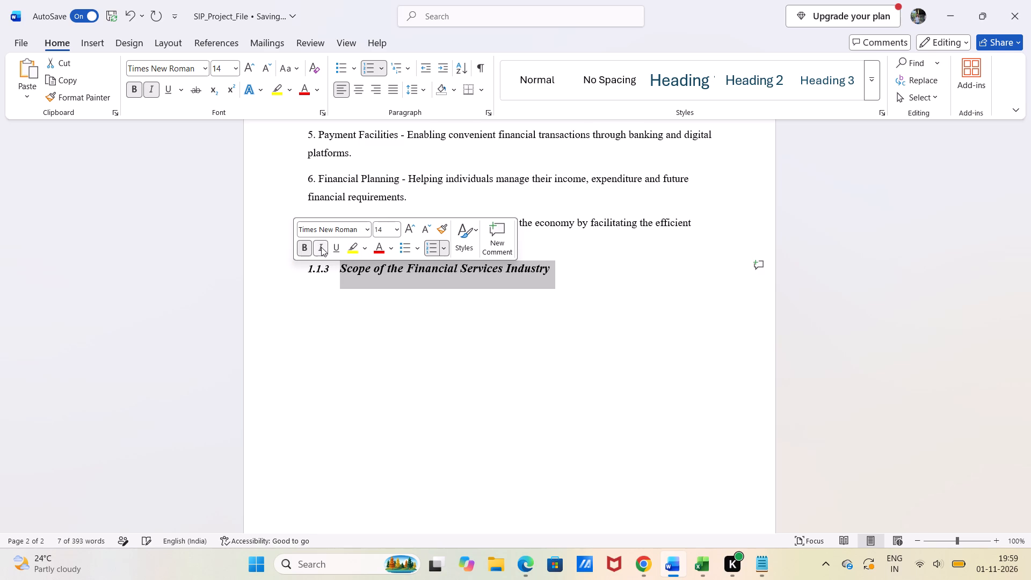
left_click(358, 363)
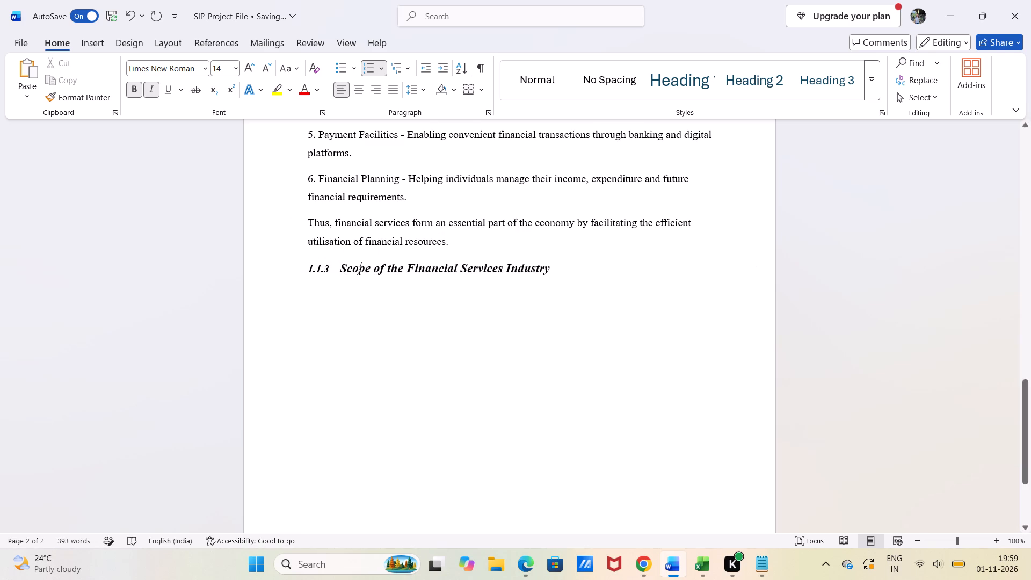
Start an unnumbered, unindented paragraph below the 1.1.3 heading in 12 pt without bold or italic.
left_click(561, 277)
key("Return")
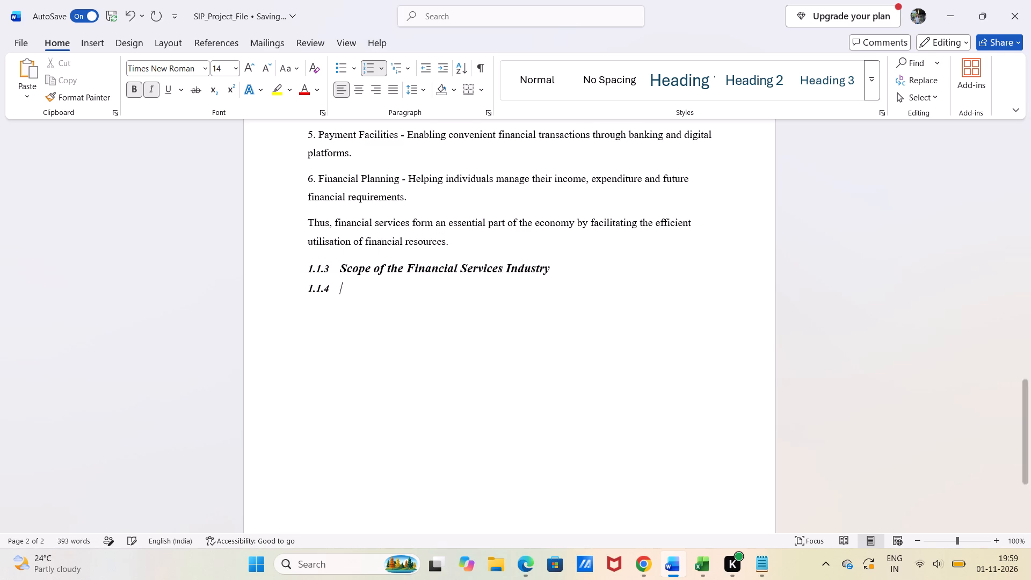
key("BackSpace")
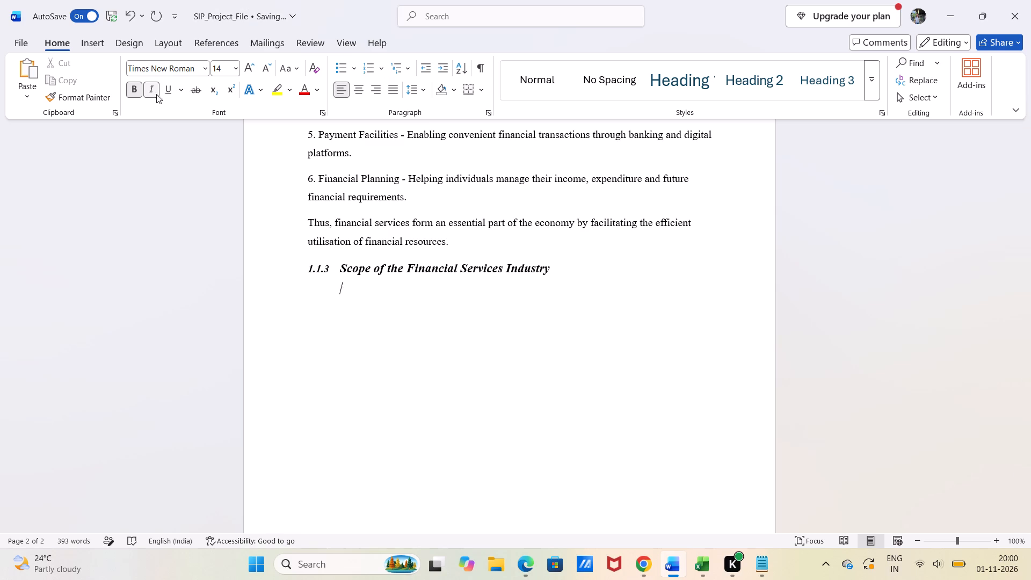
left_click(154, 88)
left_click(139, 89)
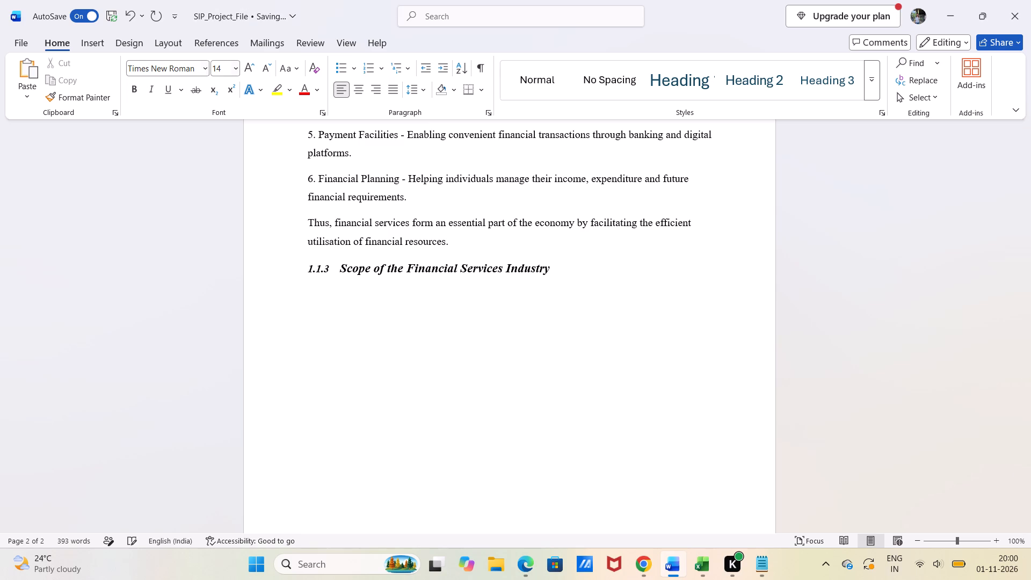
left_click(219, 67)
type("12")
key("Return")
key("BackSpace")
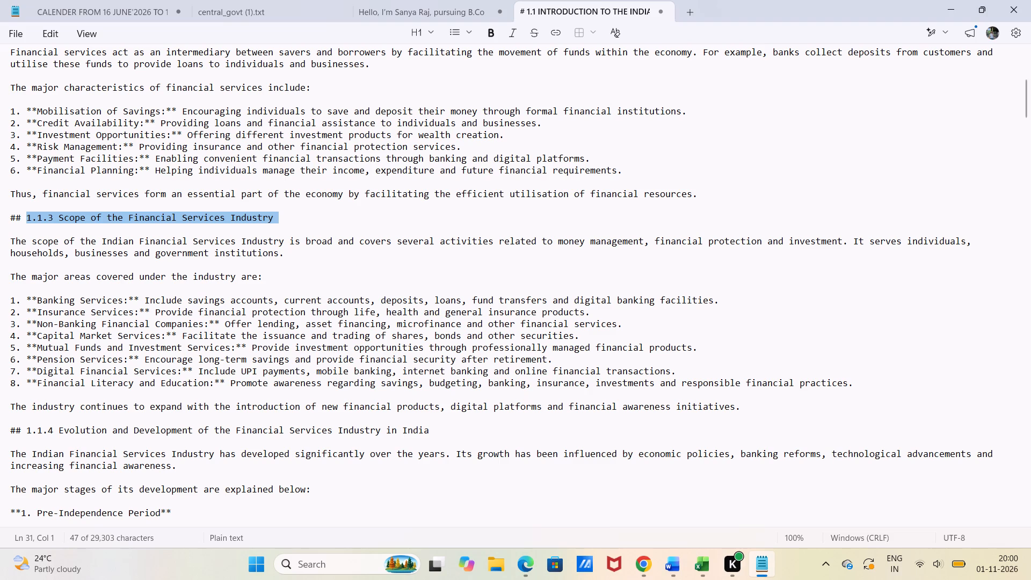
scroll(483, 576, "down", 1)
scroll(223, 426, "down", 1)
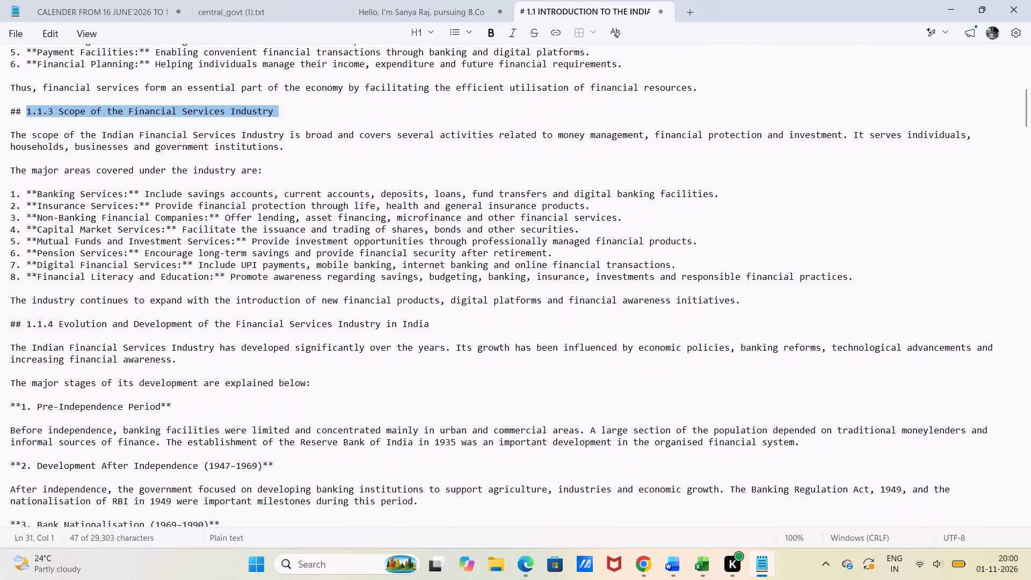
left_click(16, 136)
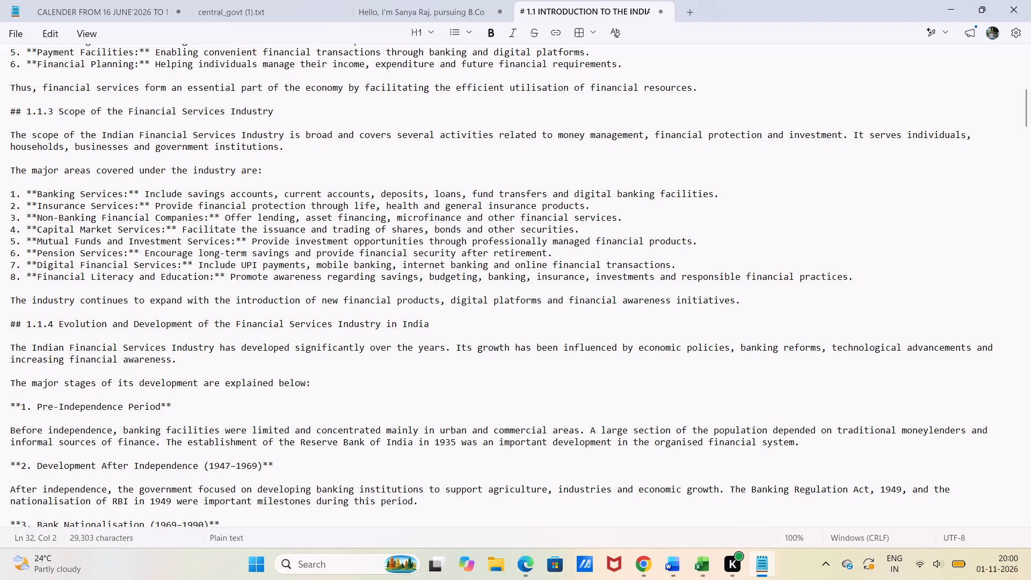
left_click_drag(10, 132, 147, 184)
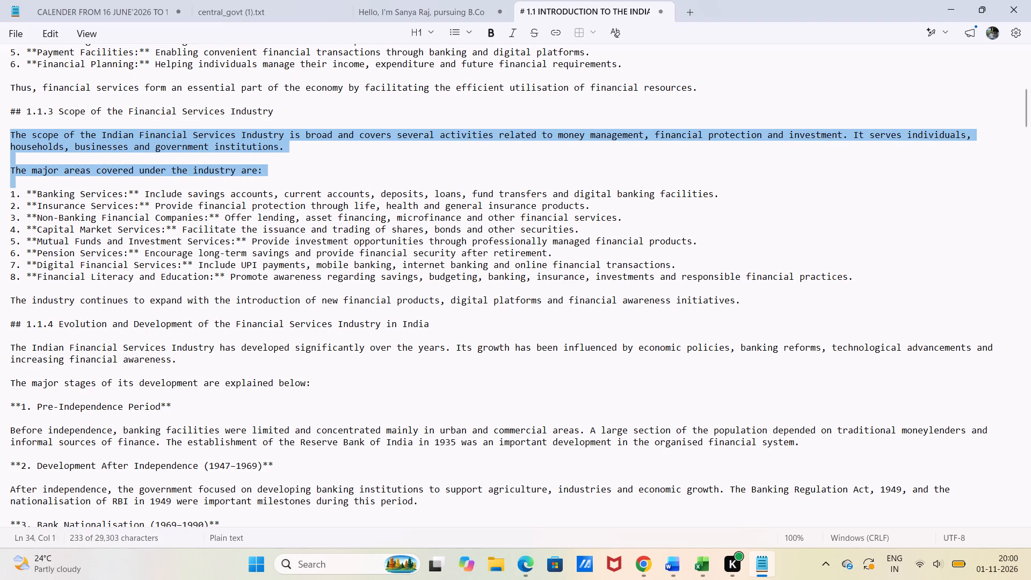
left_click_drag(147, 184, 541, 273)
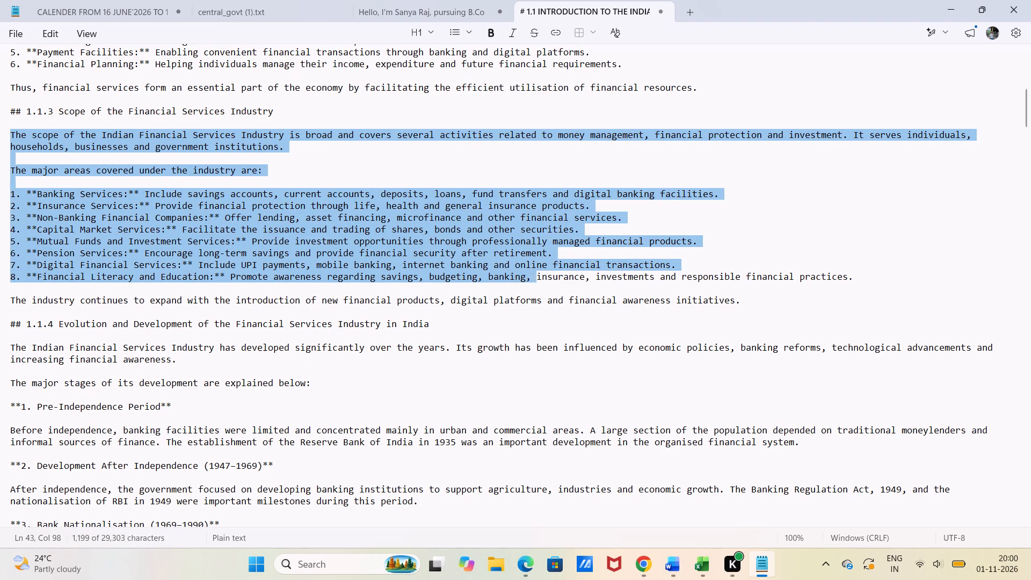
left_click_drag(541, 273, 764, 270)
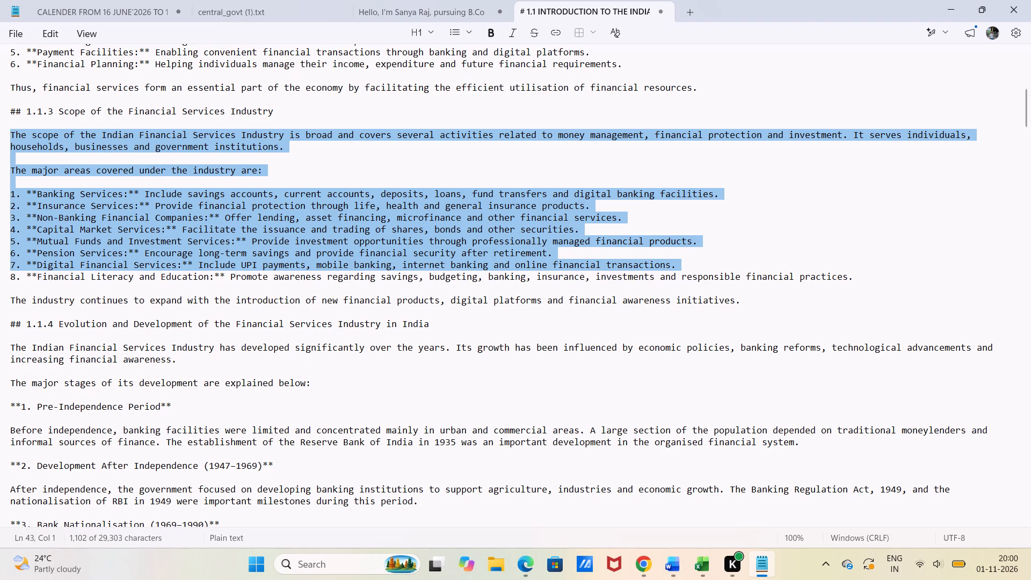
left_click_drag(764, 270, 873, 279)
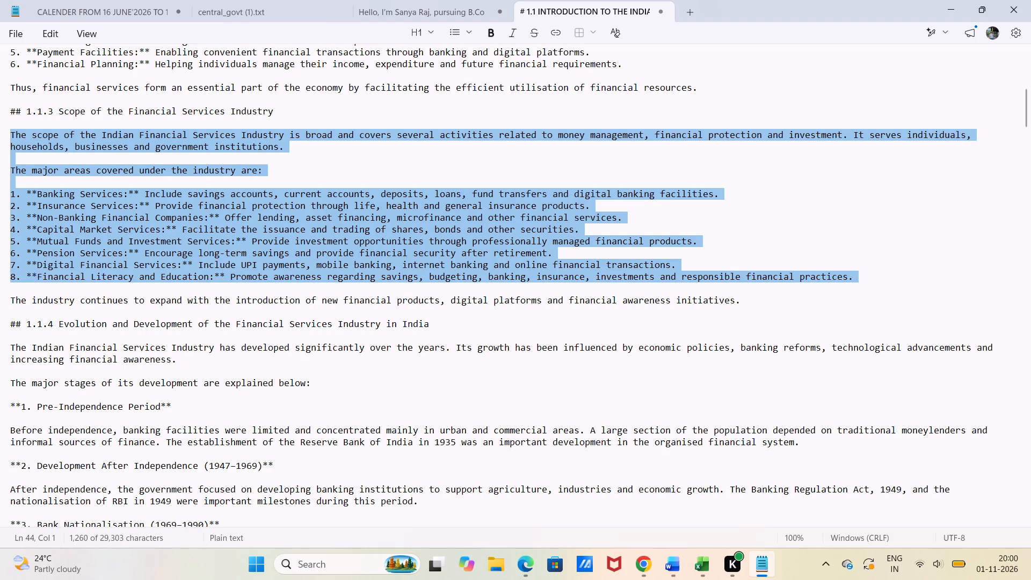
left_click_drag(873, 279, 838, 306)
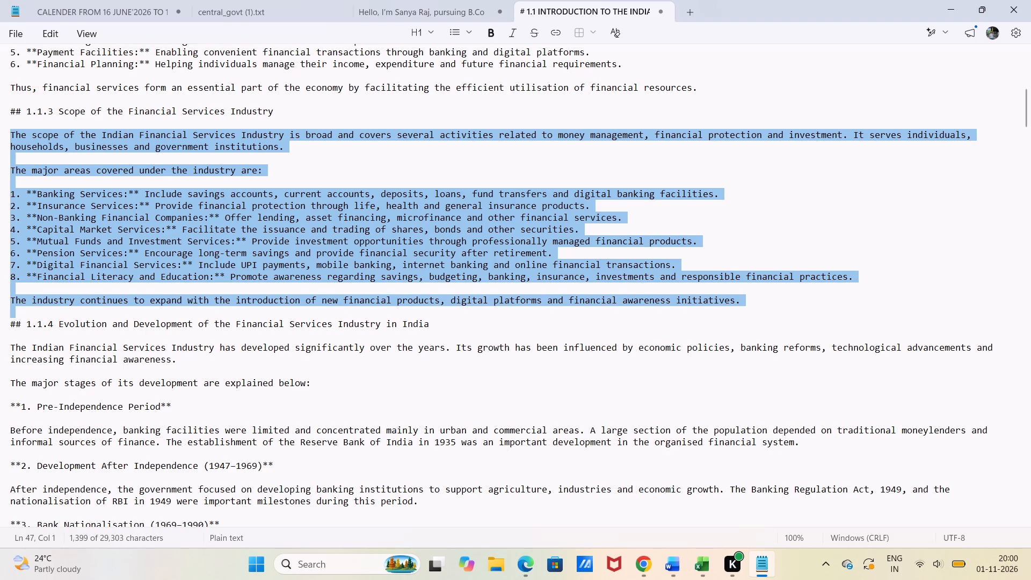
key("ctrl+c")
left_click(673, 561)
key("ctrl+v")
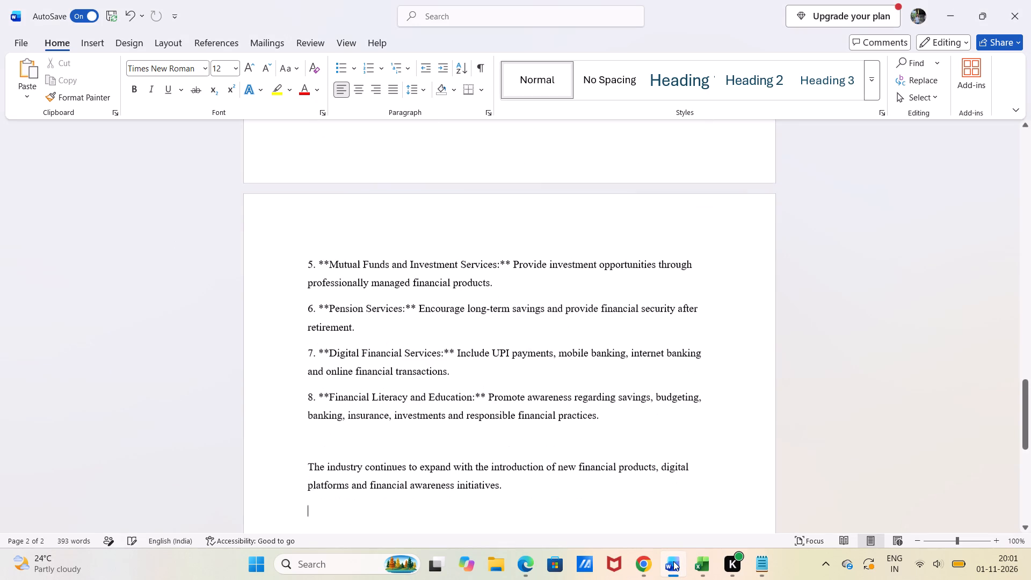
Delete the blank paragraphs above and below the line "The major areas covered under the industry are:".
scroll(590, 479, "up", 3)
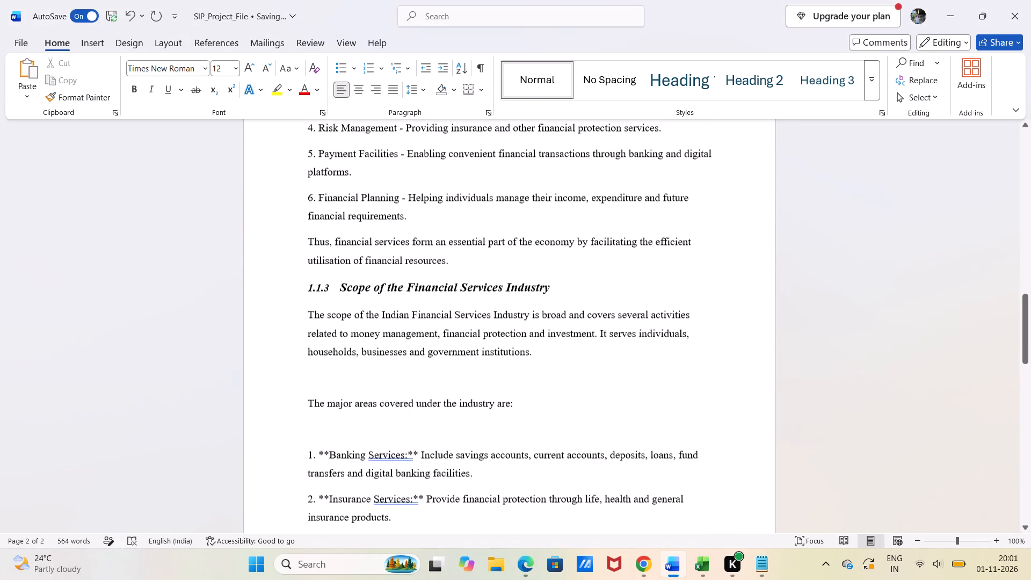
left_click(336, 384)
key("BackSpace")
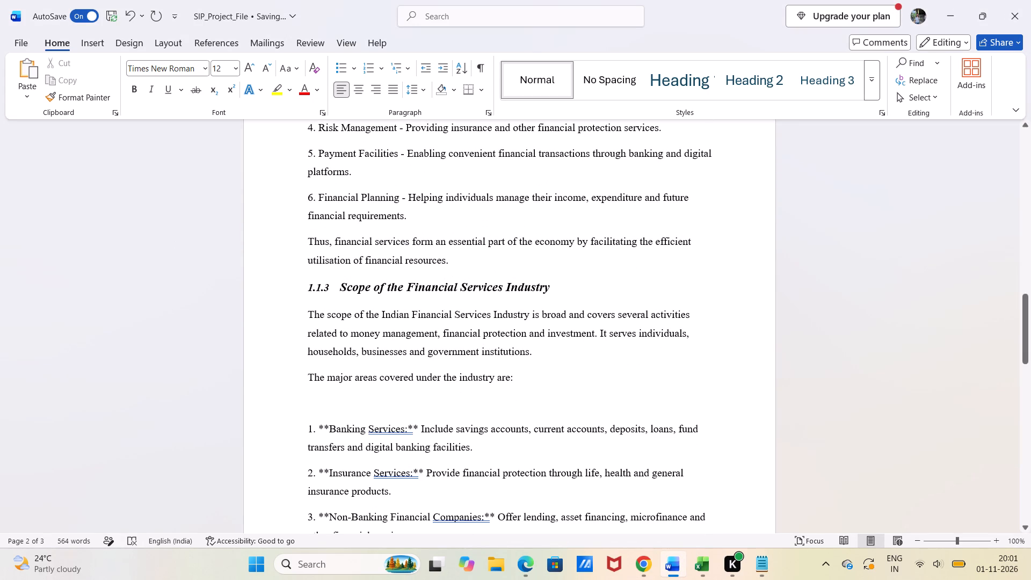
left_click(325, 409)
key("BackSpace")
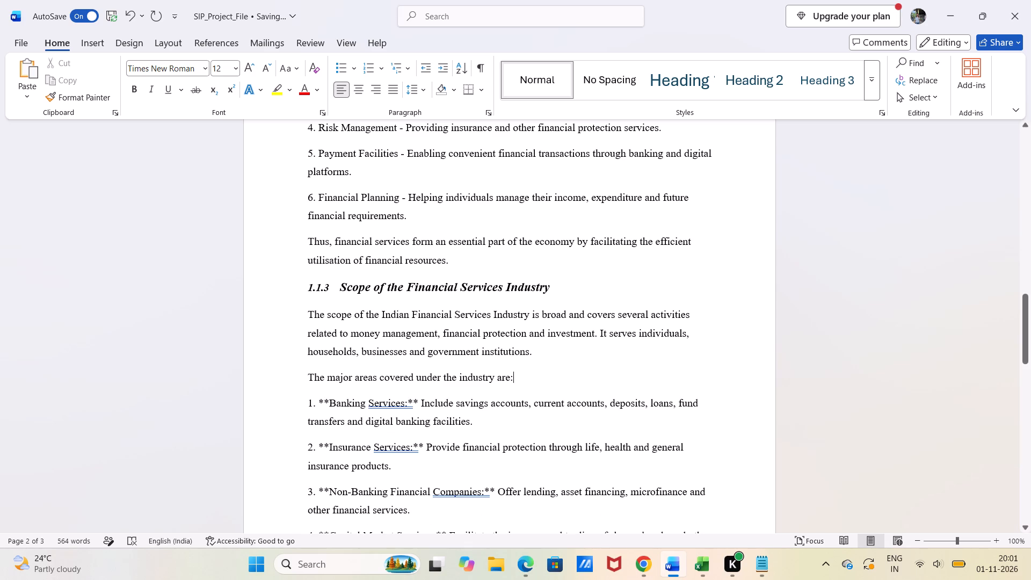
In list item 1, remove the asterisks around "Banking Services" and replace its colon with a spaced hyphen.
left_click(331, 404)
key("BackSpace")
key("BackSpace")
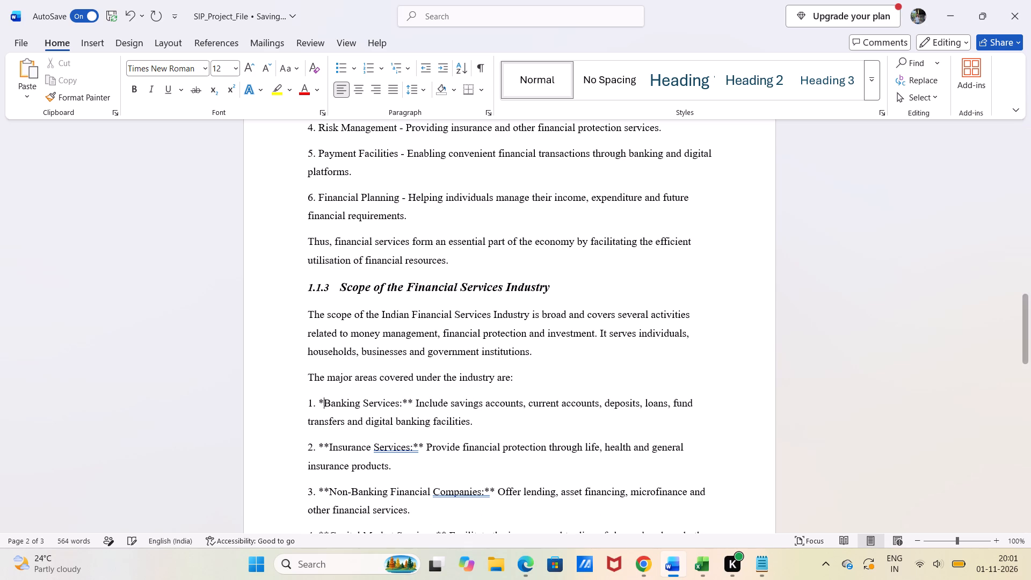
key("Right")
key("Right")
key("Right")
key("Right")
key("Right")
key("Right")
key("Right")
key("Right")
key("Right")
key("Right")
key("Right")
key("Right")
key("Right")
key("Right")
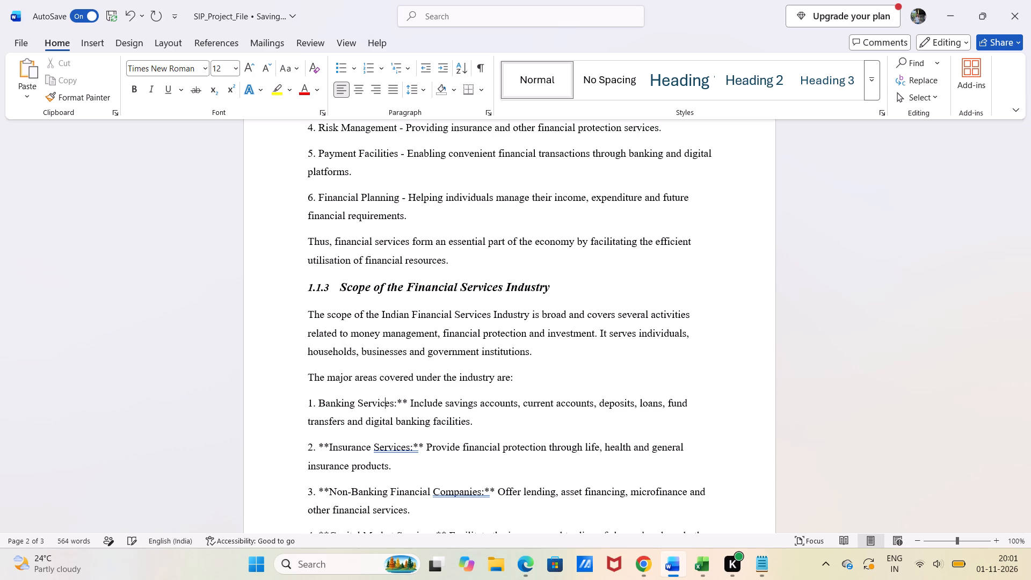
key("Right")
key("Right")
key("Right")
key("Right")
key("Right")
key("BackSpace")
key("BackSpace")
key("BackSpace")
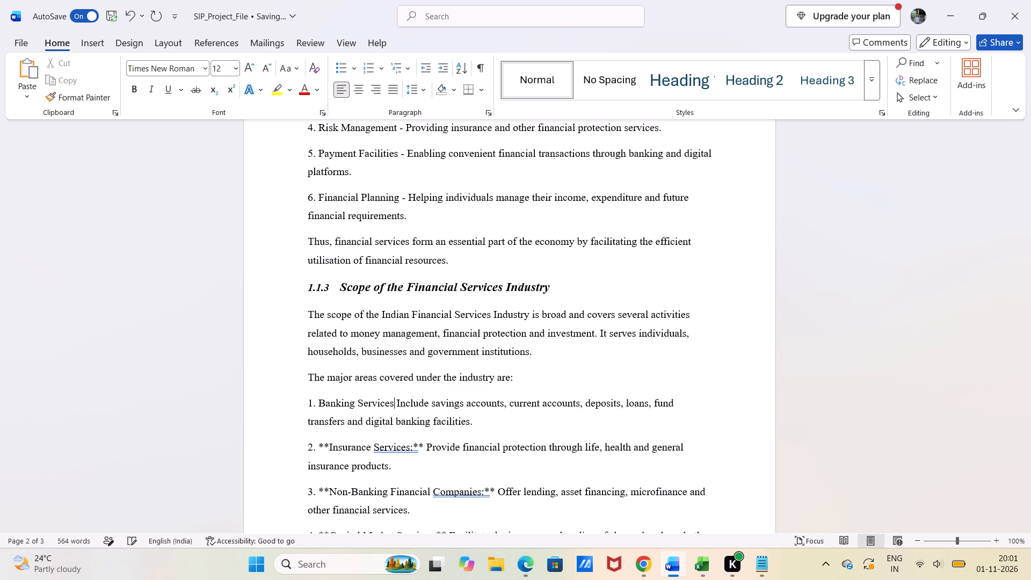
key("space")
type("-")
In list item 2, remove the asterisks around "Insurance Services" and replace its colon with a spaced hyphen.
key("Down")
key("Down")
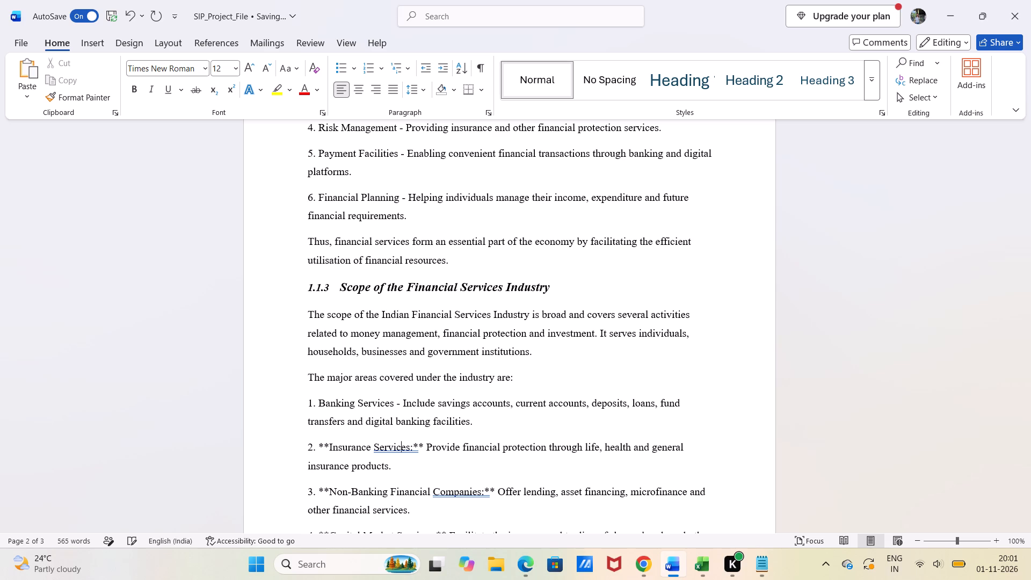
key("Right")
key("Right")
key("Right")
key("Right")
key("Right")
key("BackSpace")
key("BackSpace")
key("BackSpace")
key("BackSpace")
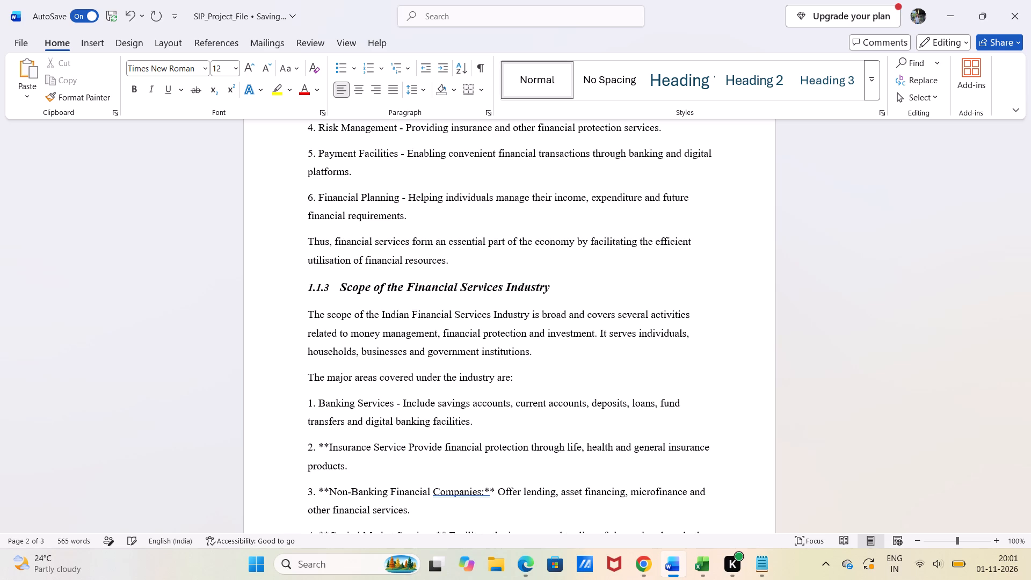
type("s -")
key("Left")
key("Left")
key("Left")
key("Left")
key("Left")
key("Left")
key("Left")
key("Left")
key("Left")
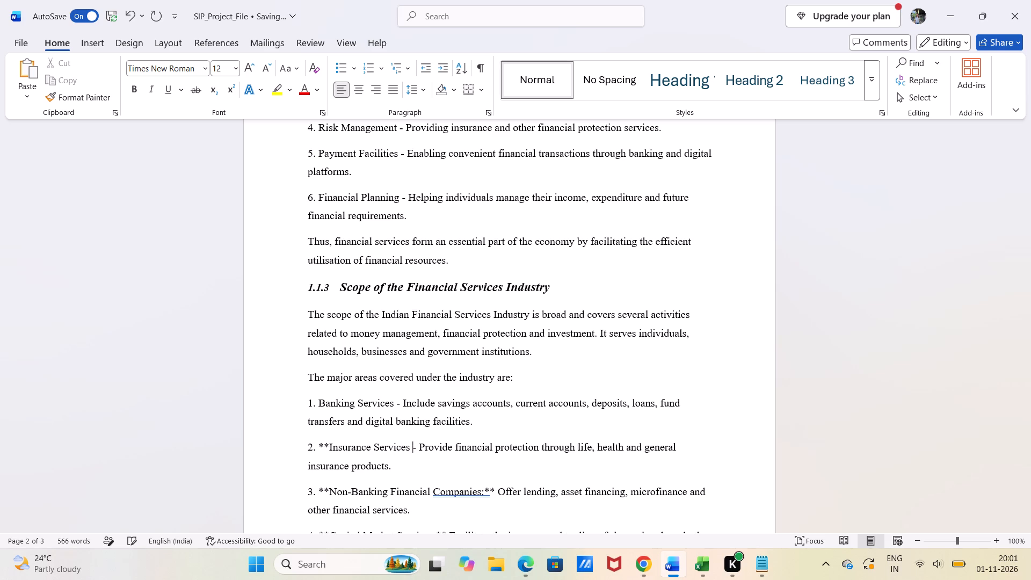
key("Left")
key("Left")
key("Left")
key("Left")
key("Left")
key("Left")
key("Left")
key("Left")
key("Left")
key("Left")
key("Left")
key("BackSpace")
key("BackSpace")
In list item 3, remove the asterisks around "Non-Banking Financial Companies" and replace its colon with a spaced hyphen.
key("Down")
key("Down")
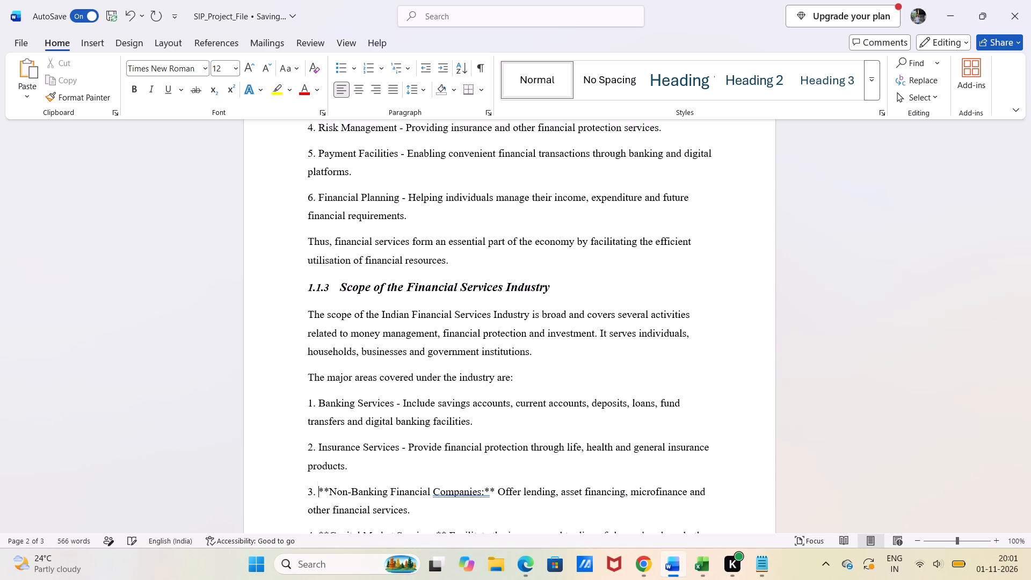
key("Right")
key("Right")
key("BackSpace")
key("BackSpace")
key("Right")
key("Right")
key("Right")
key("Right")
key("Right")
key("Right")
key("Right")
key("Right")
key("Right")
key("Right")
key("Right")
key("Right")
key("Right")
key("Right")
key("Right")
key("Right")
key("Right")
key("Right")
key("Right")
key("Right")
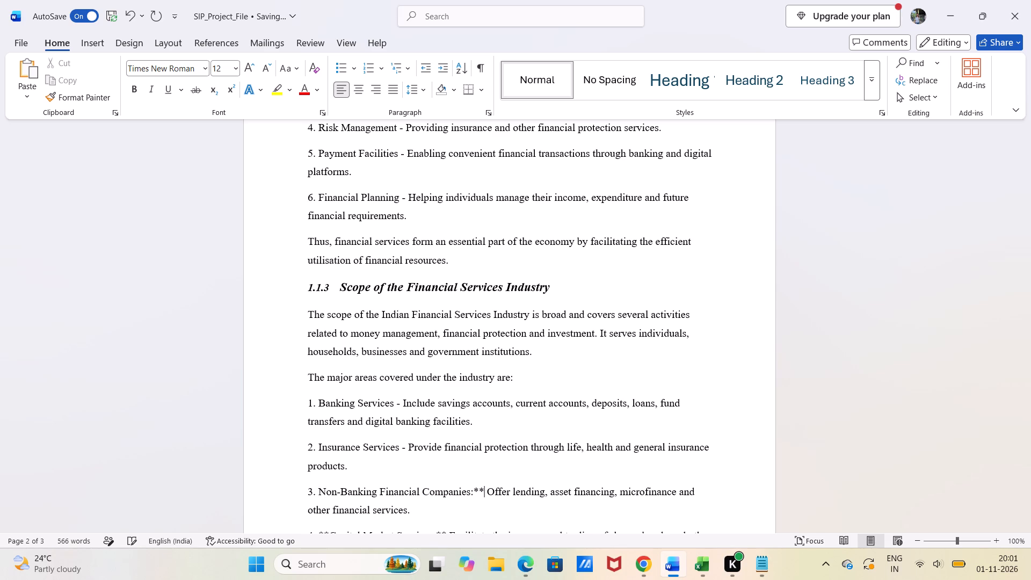
key("BackSpace")
key("BackSpace")
key("BackSpace")
key("space")
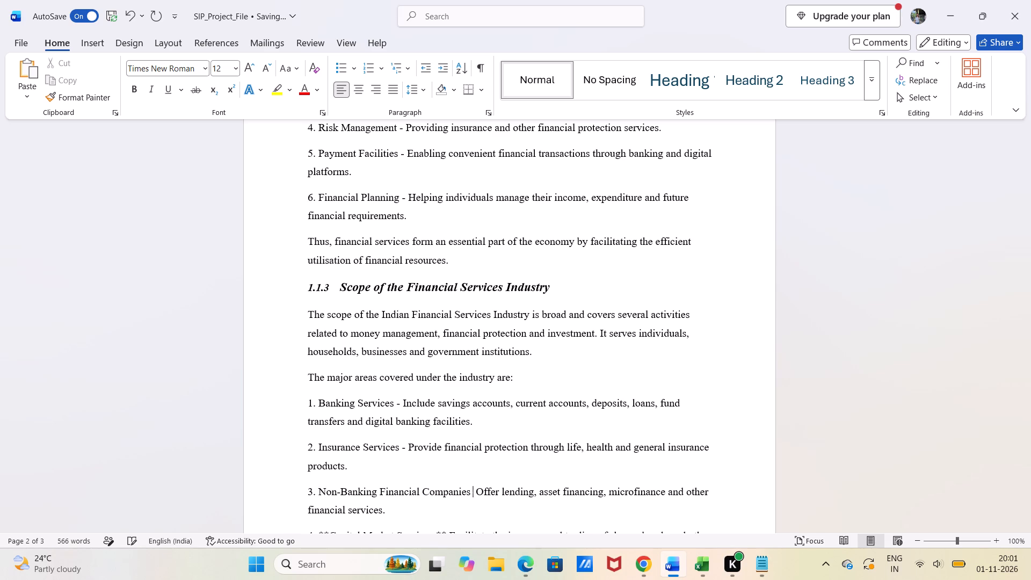
type("-")
In list item 4, remove the asterisks around "Capital Market Services" and replace its colon with a spaced hyphen.
key("Down")
key("Down")
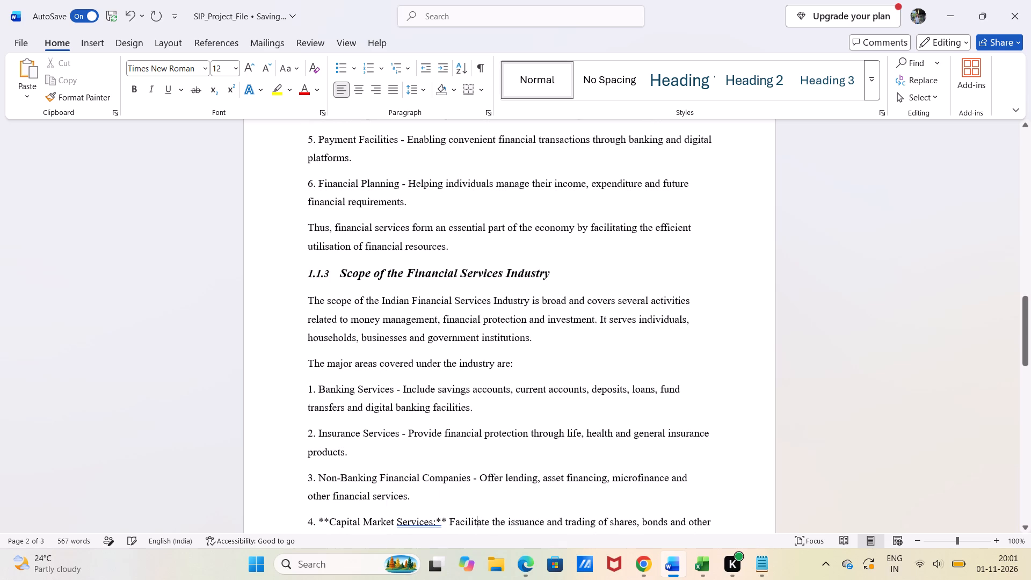
key("Left")
key("Left")
key("Left")
key("Left")
key("Left")
key("Left")
key("Left")
key("Left")
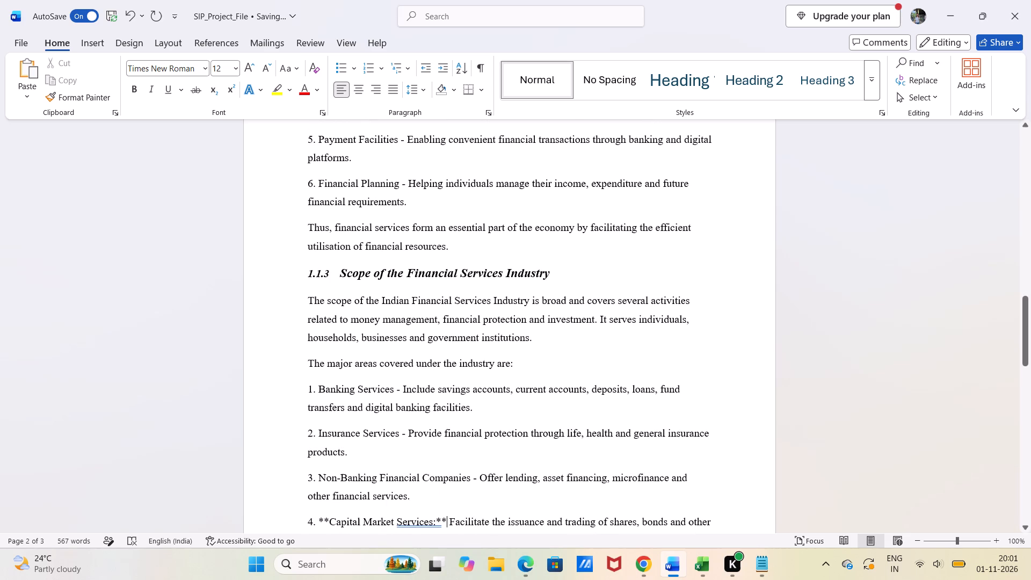
key("BackSpace")
key("BackSpace")
key("BackSpace")
key("space")
type("-")
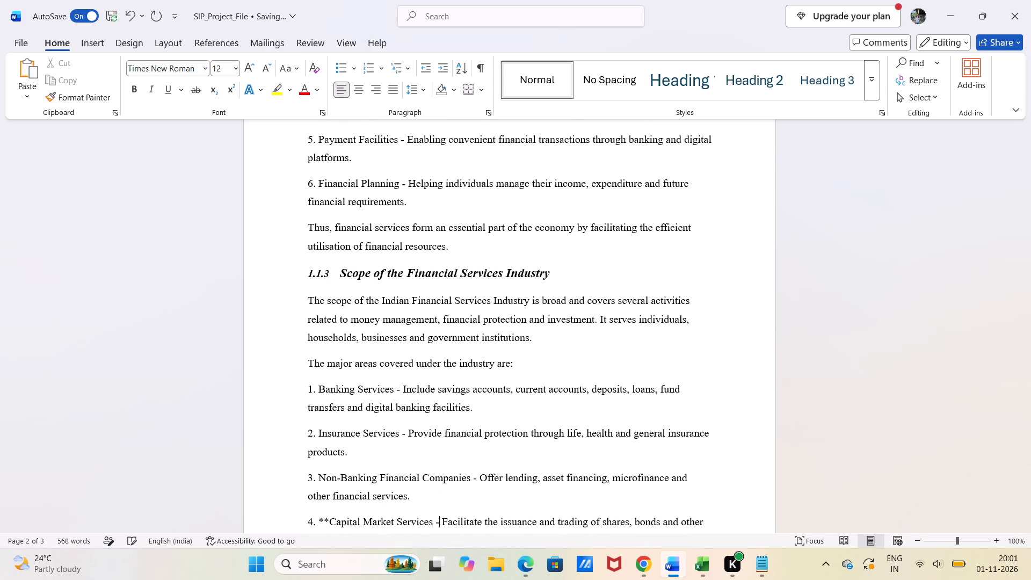
key("Left")
key("Left")
key("Left")
key("Left")
key("Left")
key("Left")
key("Left")
key("Left")
key("Left")
key("Left")
key("Left")
key("Left")
key("Left")
key("Left")
key("Left")
key("Left")
key("Left")
key("Left")
key("Left")
key("Left")
key("Left")
key("Left")
key("Left")
key("Left")
key("Left")
key("BackSpace")
key("BackSpace")
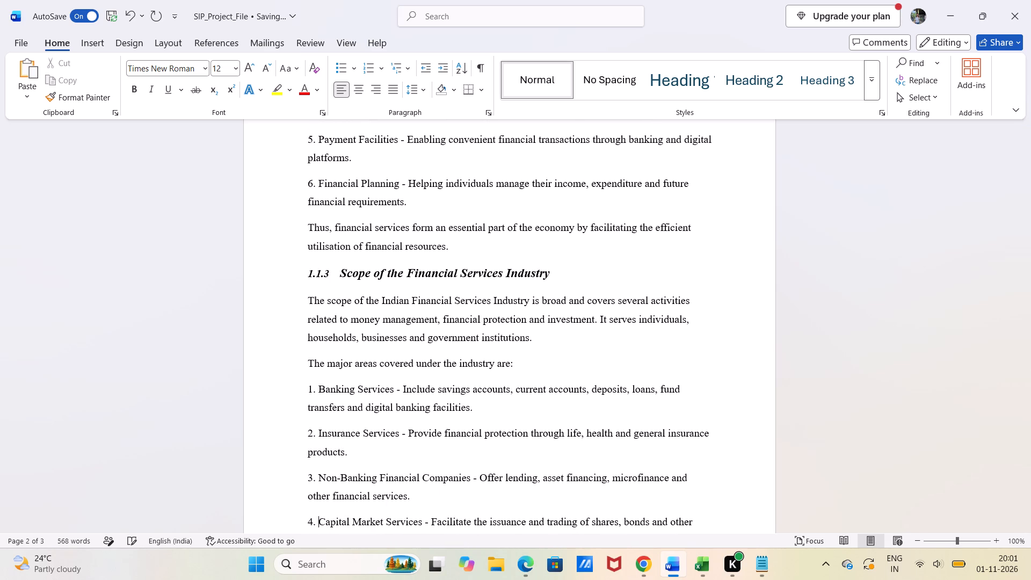
In list item 5, remove the asterisks around "Mutual Funds and Investment Services" and replace its colon with a spaced hyphen.
key("Down")
key("Down")
key("Right")
key("Right")
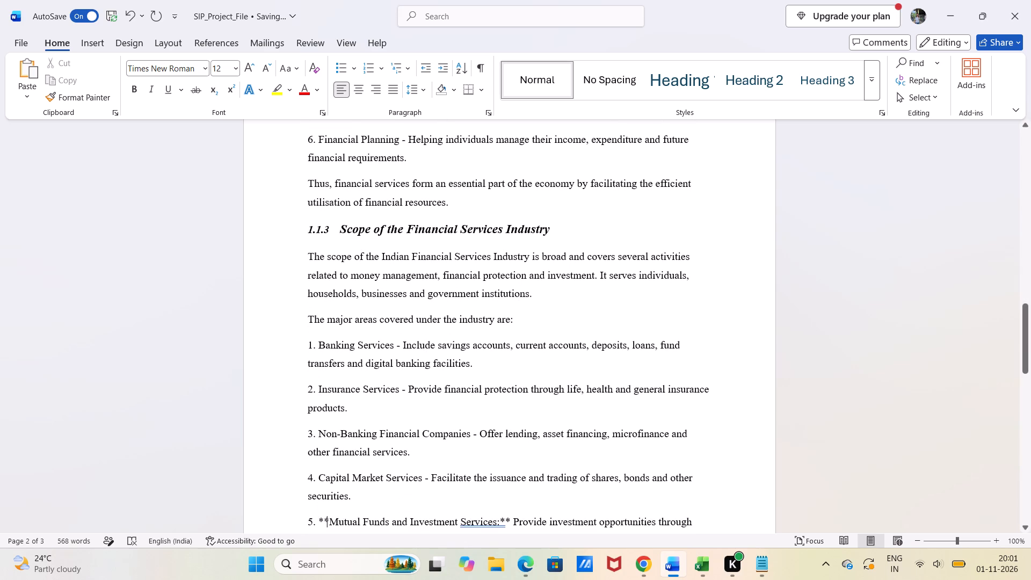
key("BackSpace")
key("BackSpace")
key("Right")
key("Right")
key("Right")
key("Right")
key("Right")
key("Right")
key("Right")
key("Right")
key("Right")
key("Right")
key("Right")
key("Right")
key("Right")
key("Right")
key("Right")
key("Right")
key("Right")
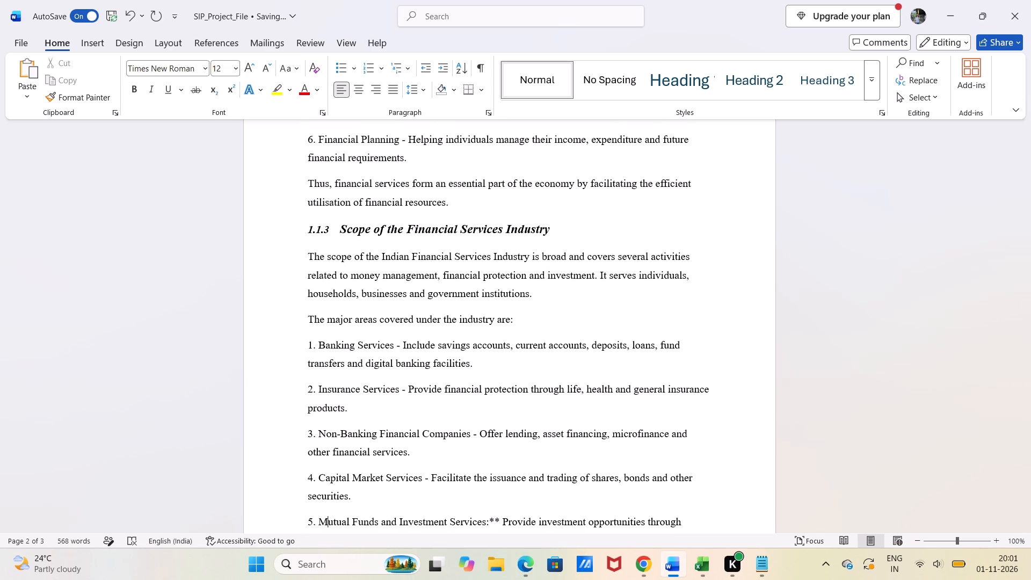
key("Right")
key("Right")
key("Right")
key("Right")
key("Right")
key("Right")
key("Right")
key("Right")
key("Right")
key("Right")
key("Right")
key("Right")
key("Right")
key("Right")
key("Right")
key("Right")
key("Right")
key("Right")
key("Right")
key("Right")
key("Right")
key("Right")
key("BackSpace")
key("BackSpace")
key("BackSpace")
key("space")
type("-")
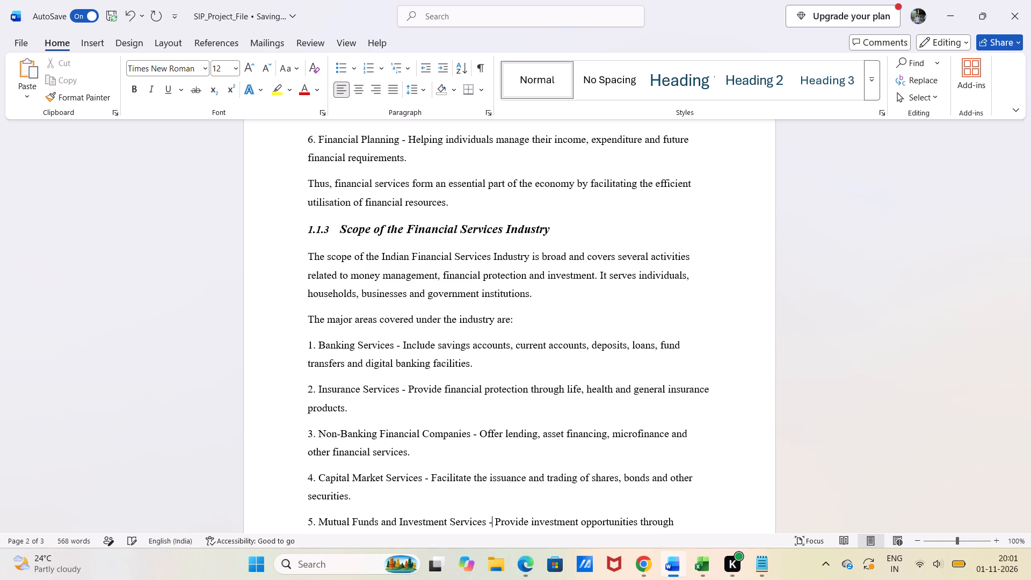
In list item 6, remove the asterisks around "Pension Services" and replace its colon with a spaced hyphen.
key("Down")
key("Down")
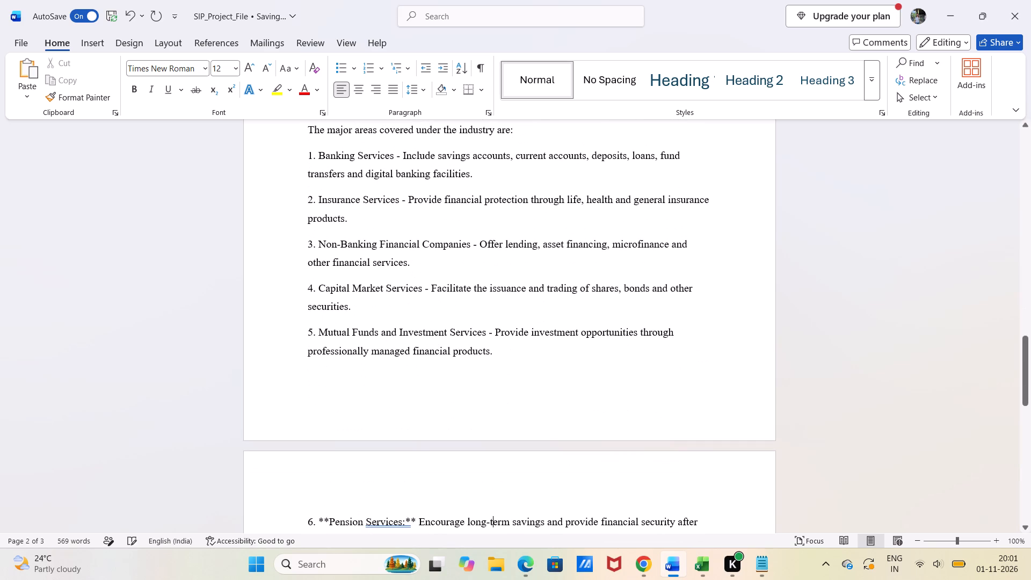
key("Left")
key("Left")
key("Left")
key("Left")
key("Left")
key("Left")
key("Left")
key("Left")
key("Left")
key("Left")
key("Left")
key("Left")
key("Left")
key("Left")
key("Left")
key("Left")
key("Left")
key("BackSpace")
key("BackSpace")
key("BackSpace")
key("space")
type("-")
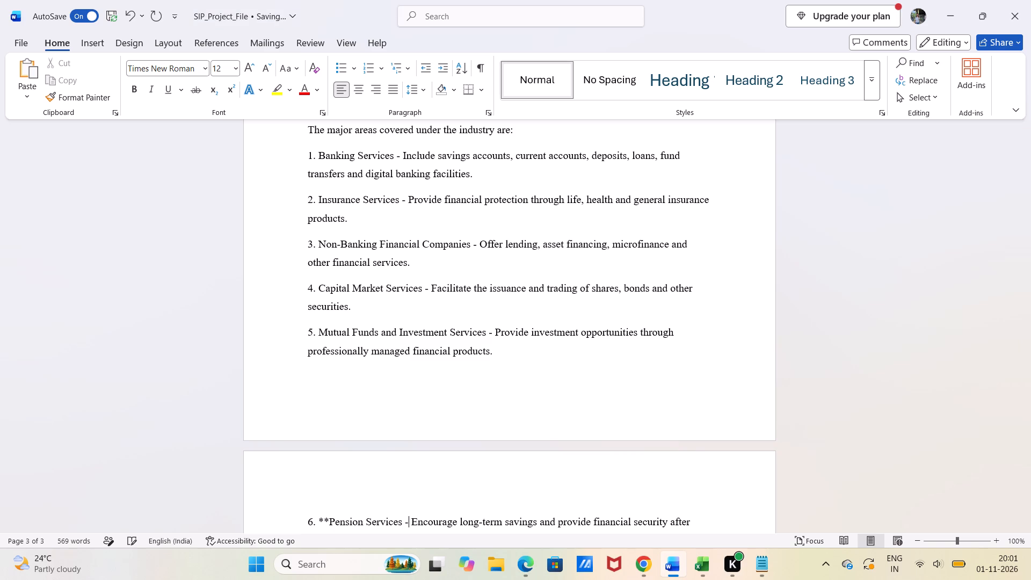
key("Left")
key("Left")
key("Left")
key("Left")
key("Left")
key("Left")
key("Left")
key("Left")
key("Left")
key("Left")
key("Left")
key("Left")
key("Left")
key("Left")
key("Left")
key("Left")
key("Left")
key("Left")
key("BackSpace")
key("BackSpace")
In list item 7, remove the asterisks around "Digital Financial Services" and replace its colon with a spaced hyphen.
key("Down")
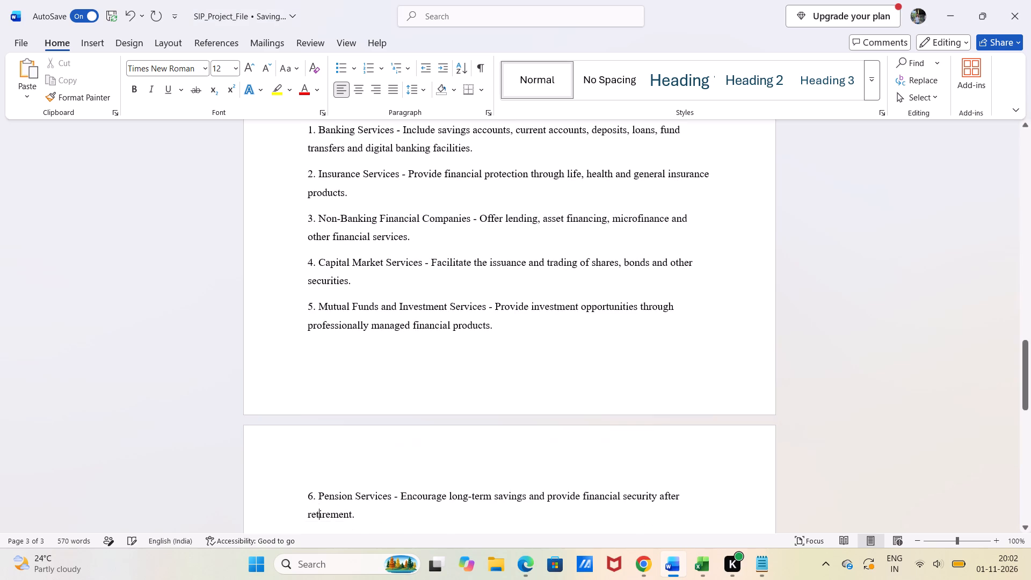
key("Down")
key("Right")
key("Right")
key("BackSpace")
key("BackSpace")
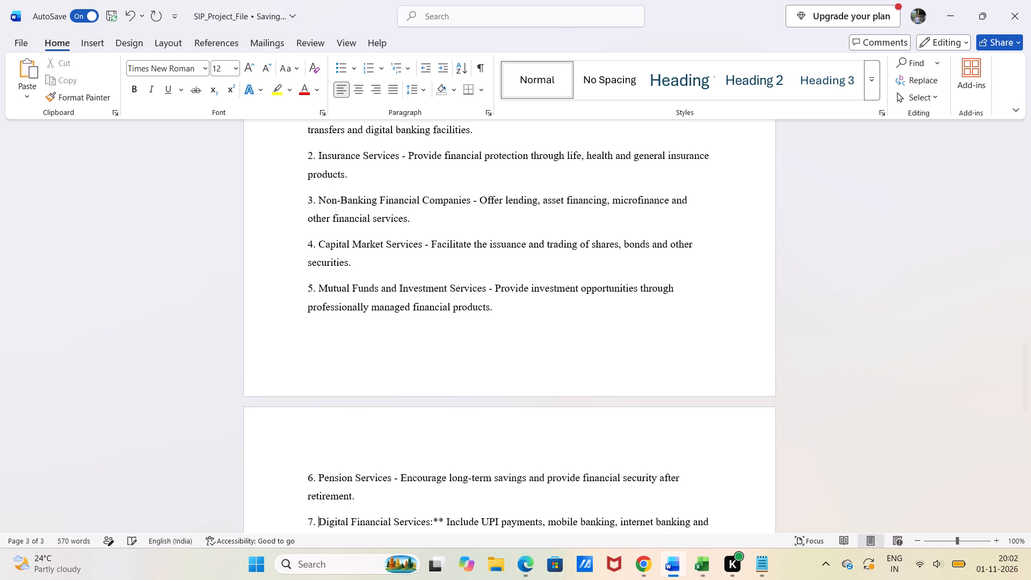
key("Right")
key("Right")
key("Right")
key("Right")
key("Right")
key("Right")
key("Right")
key("Right")
key("Right")
key("Right")
key("Right")
key("Right")
key("Right")
key("Right")
key("Right")
key("Right")
key("Right")
key("Right")
key("Right")
key("Right")
key("Right")
key("Right")
key("Right")
key("Right")
key("Right")
key("Right")
key("Right")
key("BackSpace")
key("BackSpace")
key("BackSpace")
key("space")
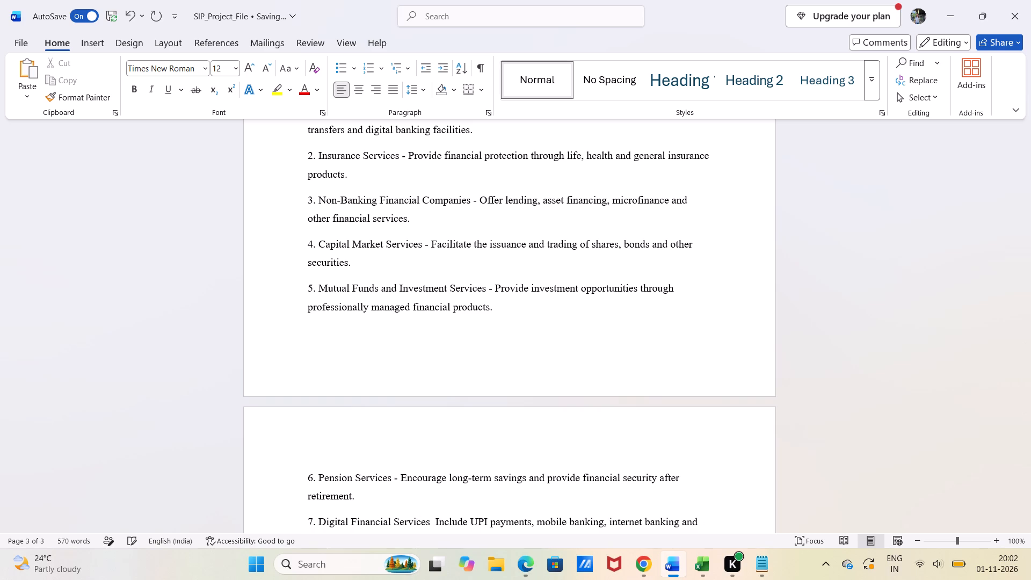
type("-")
In list item 8, remove the asterisks around "Financial Literacy and Education" and replace its colon with a spaced hyphen.
key("Down")
key("Down")
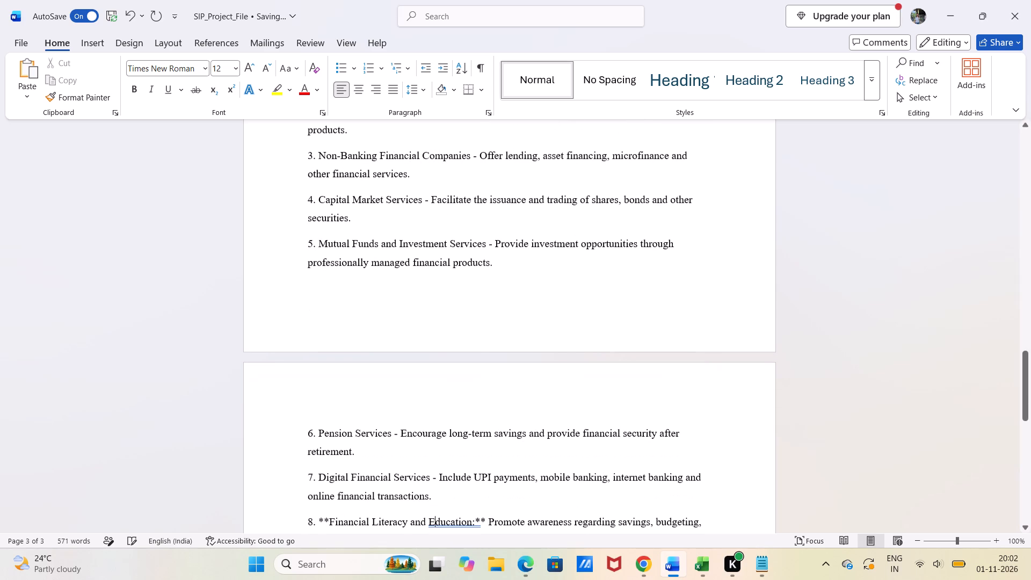
key("Right")
key("Right")
key("Right")
key("Right")
key("Right")
key("Right")
key("Right")
key("Right")
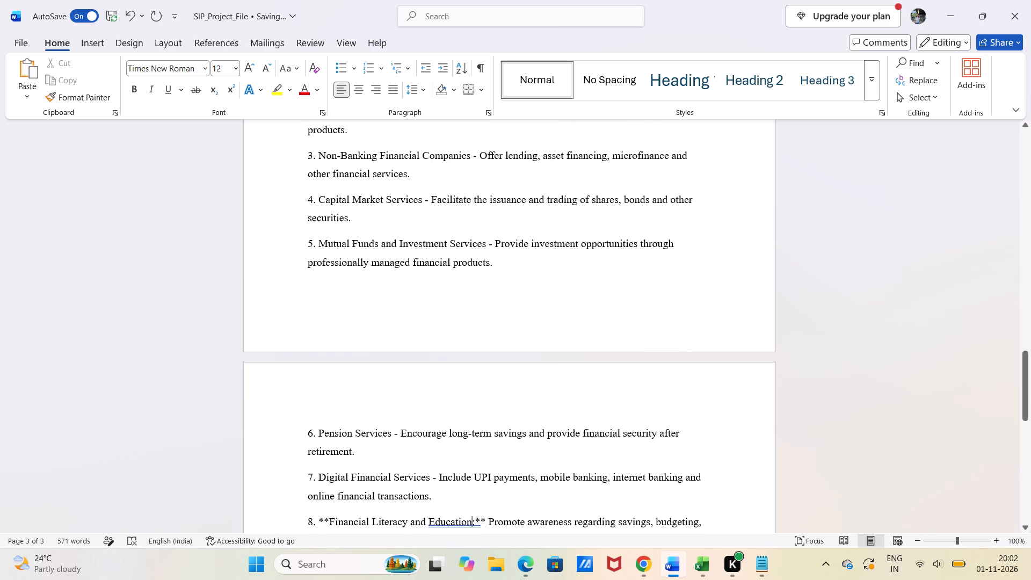
key("Right")
key("Right")
key("Right")
key("BackSpace")
key("BackSpace")
key("BackSpace")
key("space")
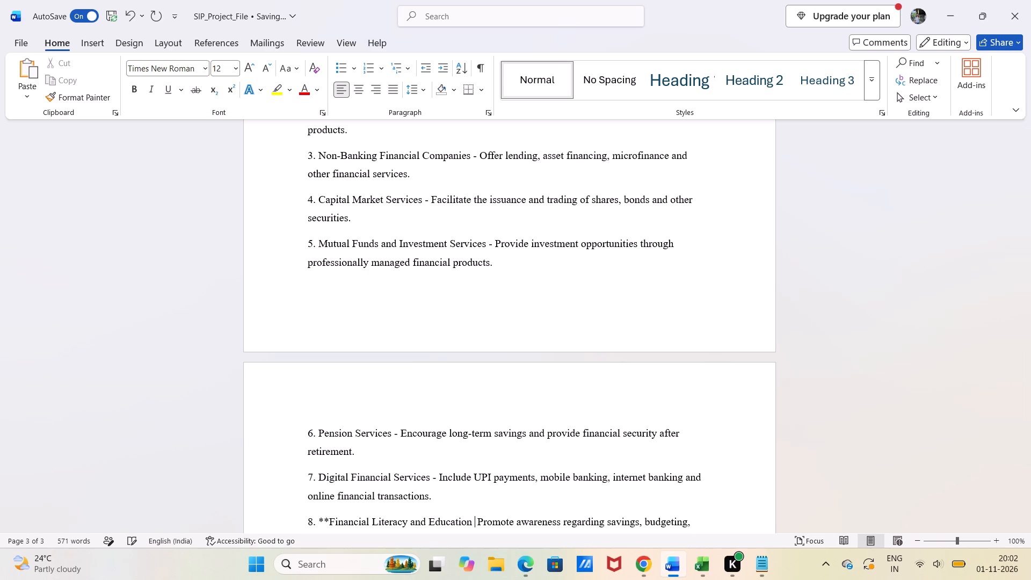
type("-")
key("Left")
key("Left")
key("Left")
key("Left")
key("Left")
key("Left")
key("Left")
key("Left")
key("Left")
key("Left")
key("Left")
key("Left")
key("Left")
key("Left")
key("Left")
key("Left")
key("Left")
key("Left")
key("Left")
key("Left")
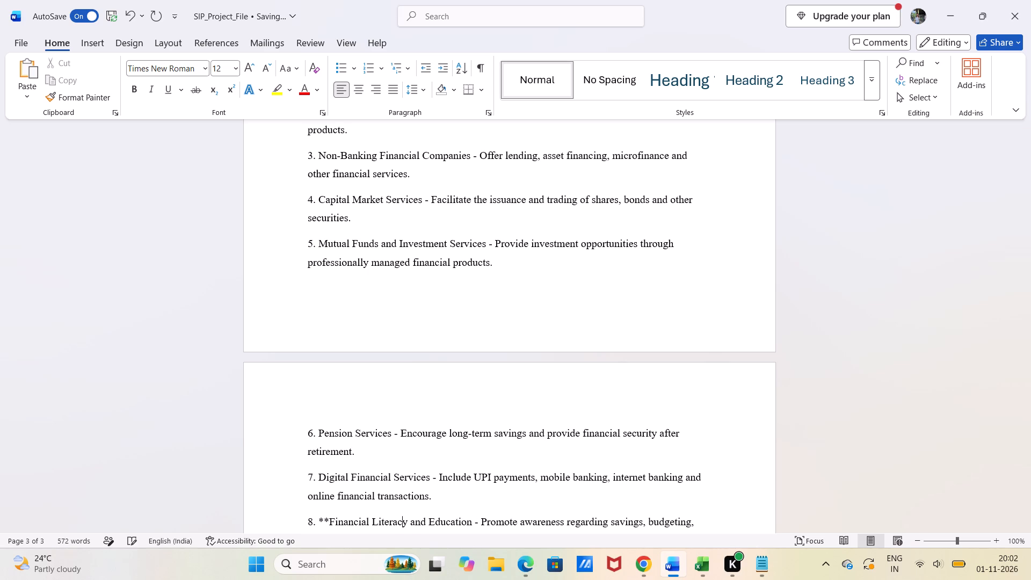
key("Left")
key("BackSpace")
key("BackSpace")
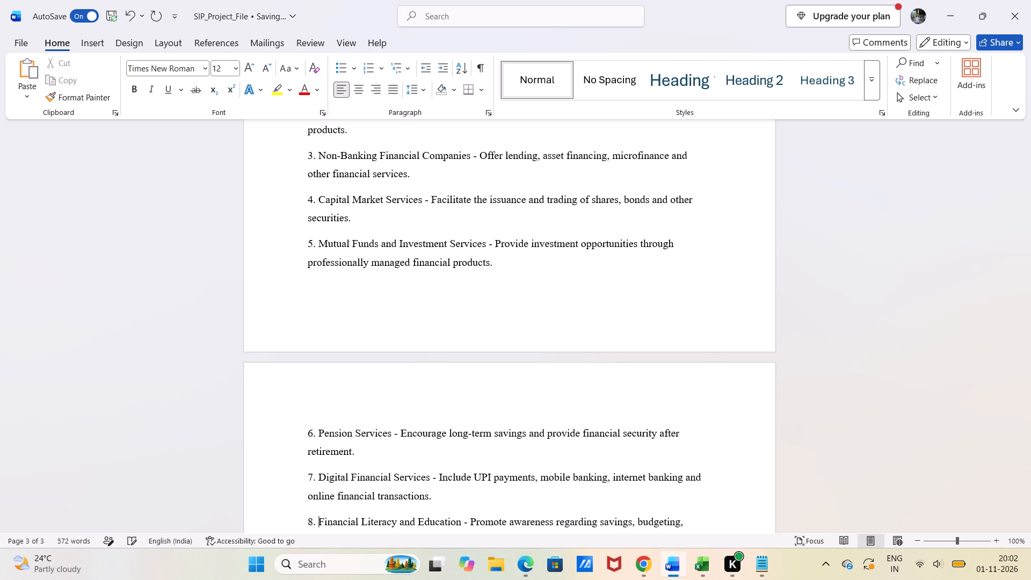
key("Down")
key("Down")
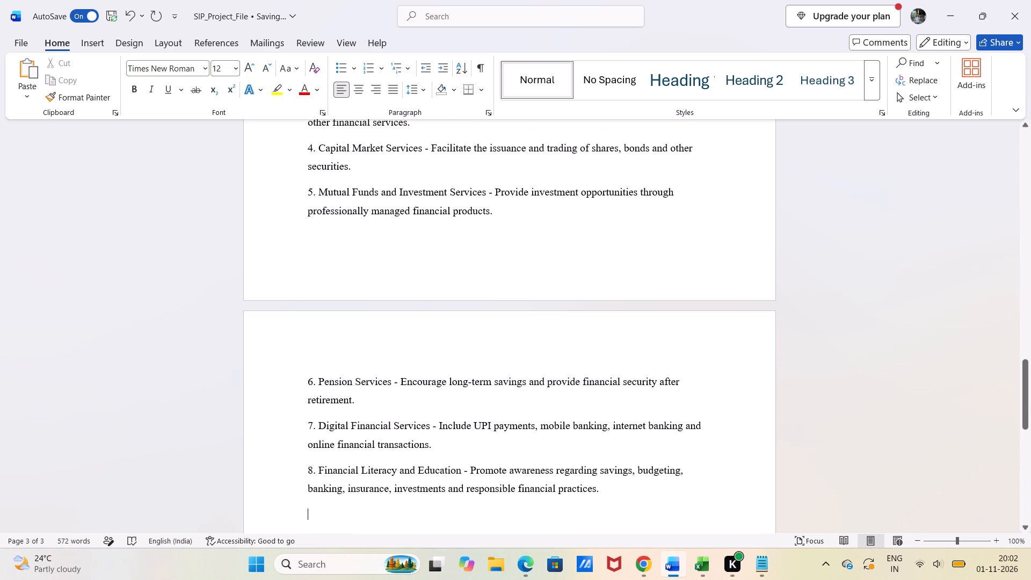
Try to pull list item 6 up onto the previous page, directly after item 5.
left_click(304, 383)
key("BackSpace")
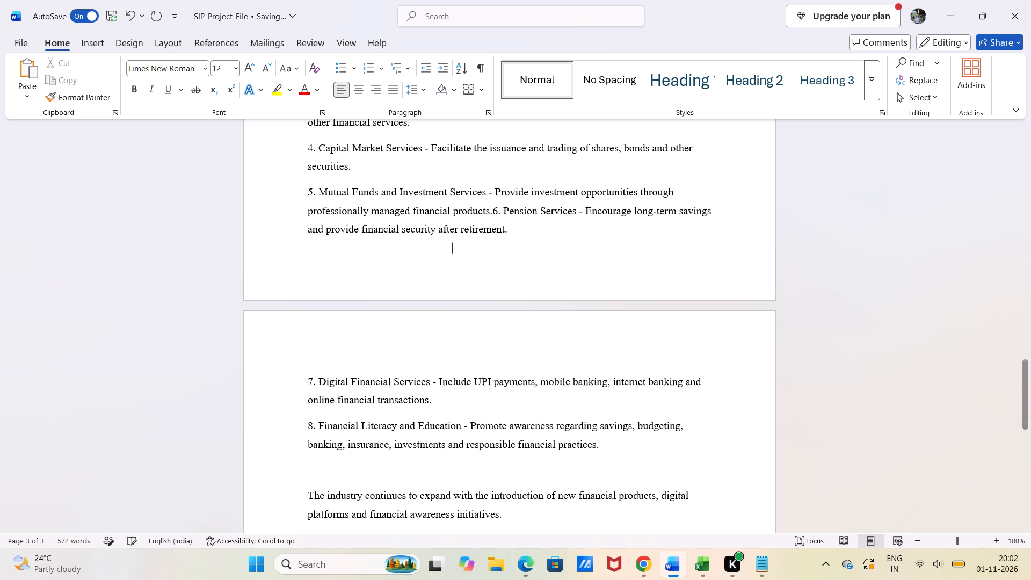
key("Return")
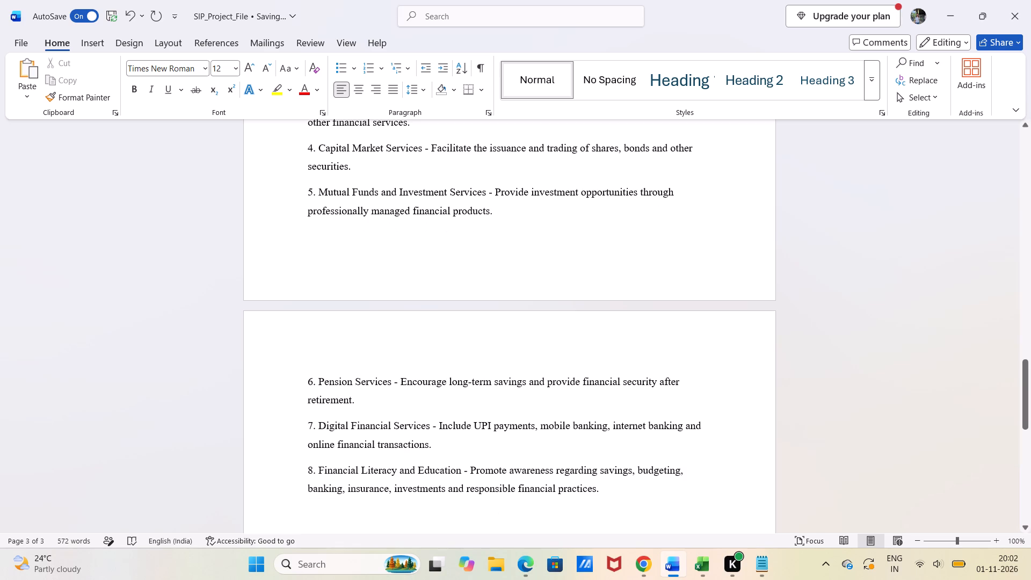
Remove the blank line between list item 8 and the closing paragraph, and place the cursor at the end of that paragraph.
scroll(353, 400, "up", 1)
scroll(353, 400, "down", 1)
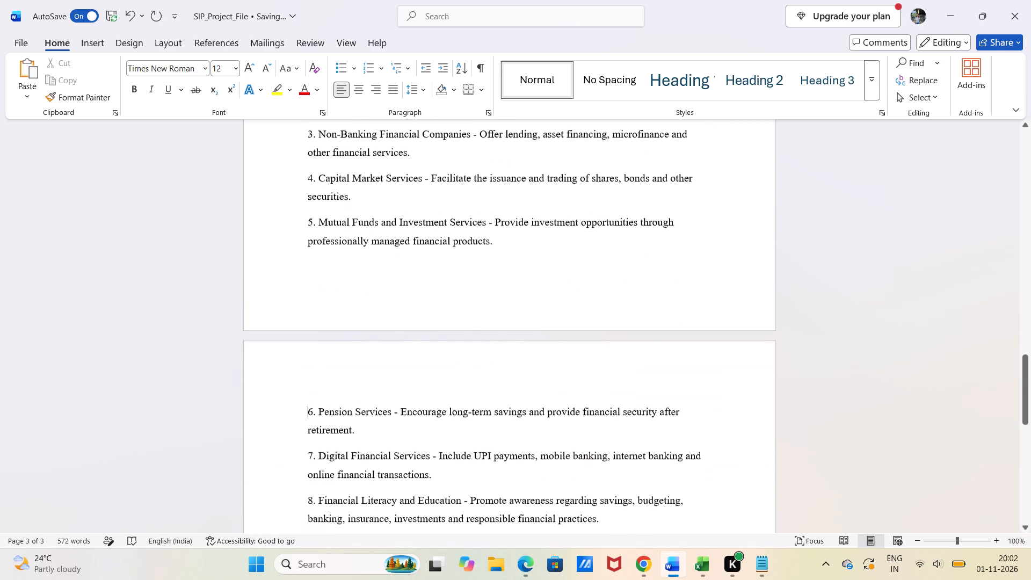
scroll(353, 400, "down", 2)
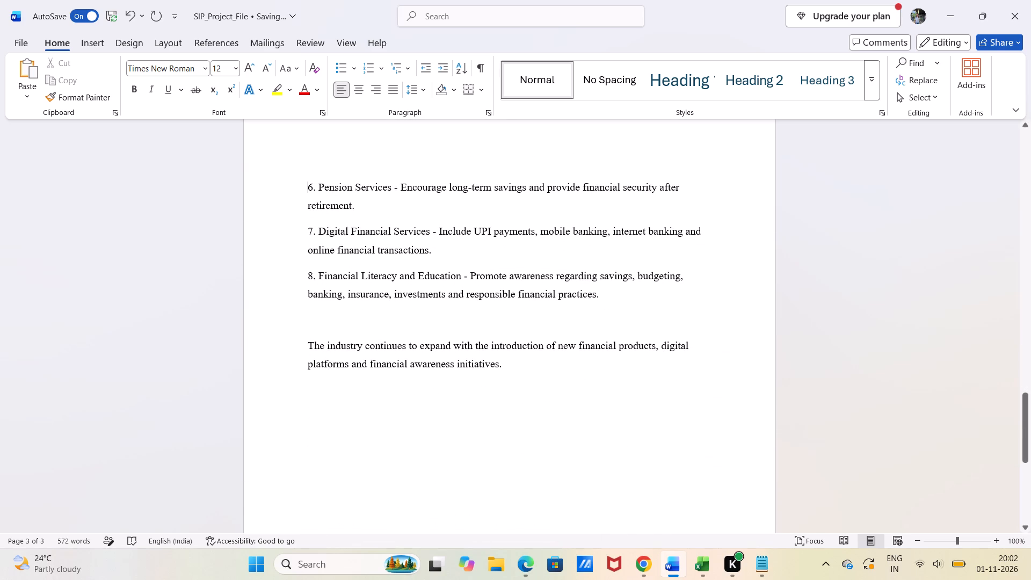
left_click(324, 322)
key("BackSpace")
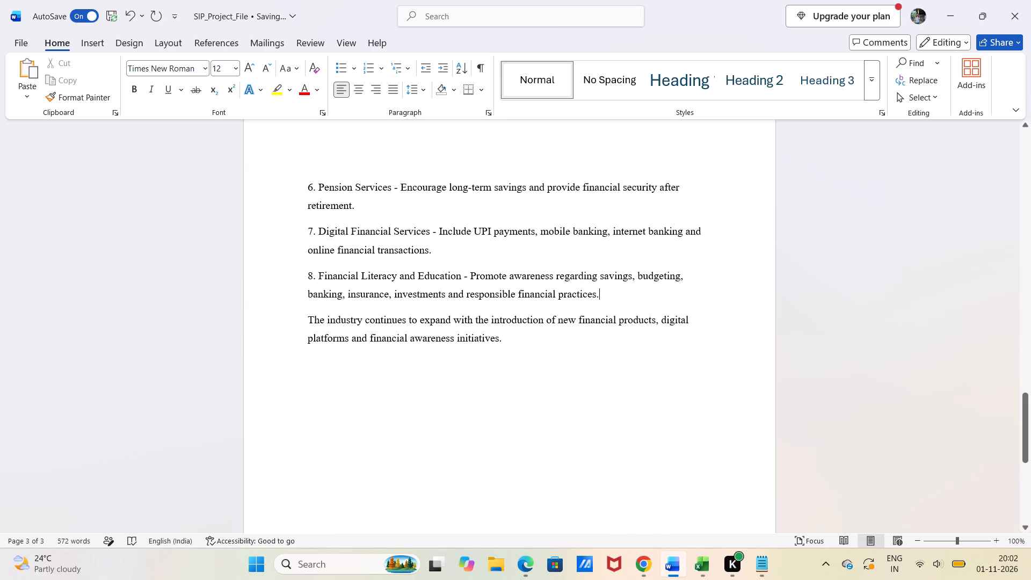
left_click(514, 343)
Review the formatted text of sections 1.1.3, 1.1.2 and 1.1.1 back to the Chapter 1 heading.
scroll(514, 343, "up", 2)
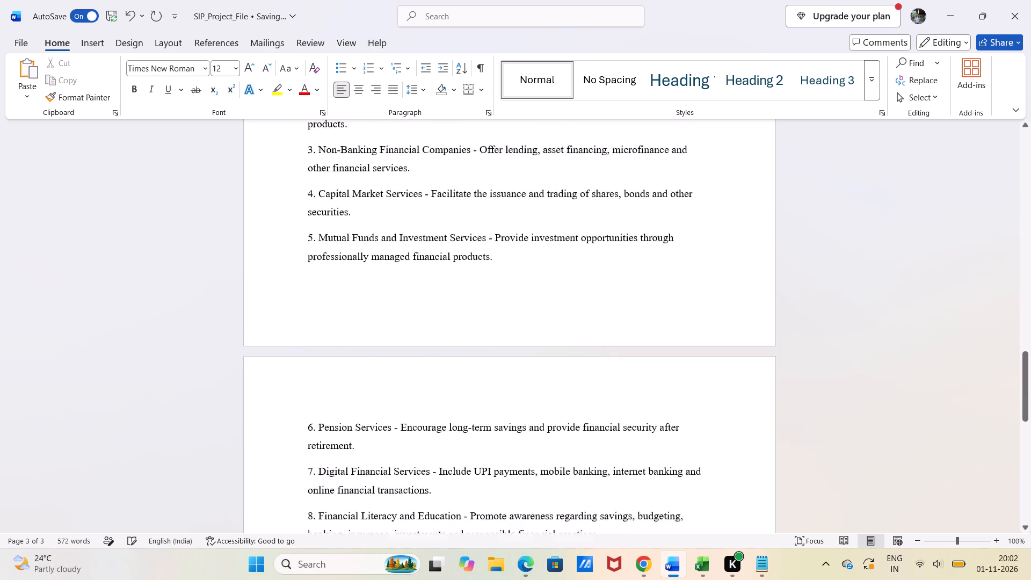
scroll(514, 343, "up", 3)
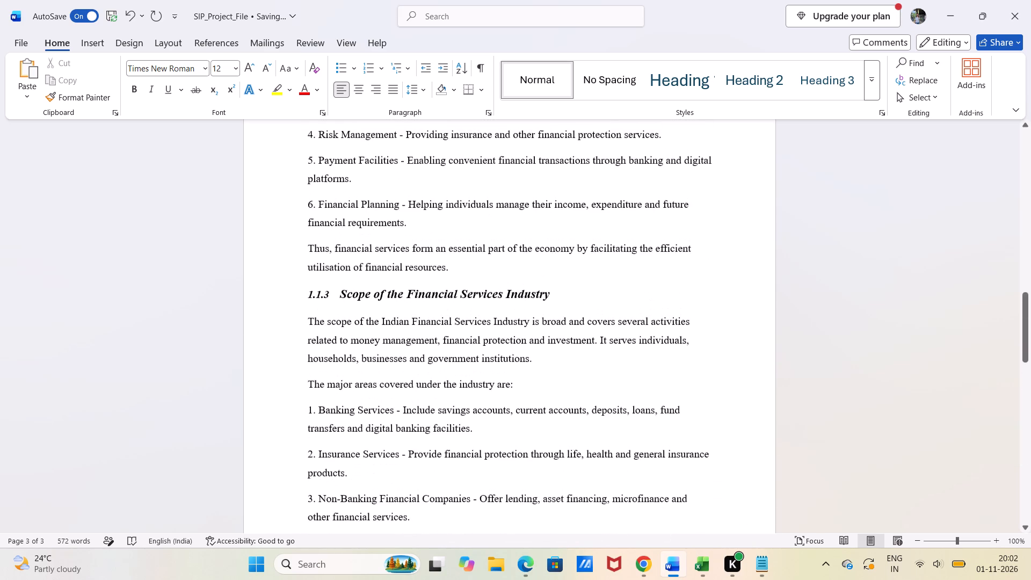
scroll(514, 343, "up", 3)
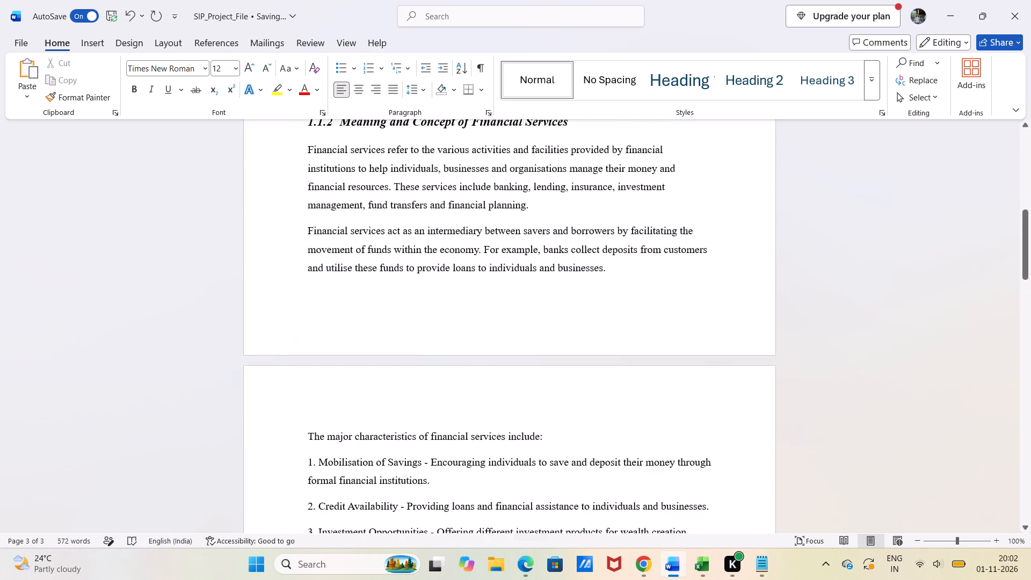
scroll(514, 343, "up", 3)
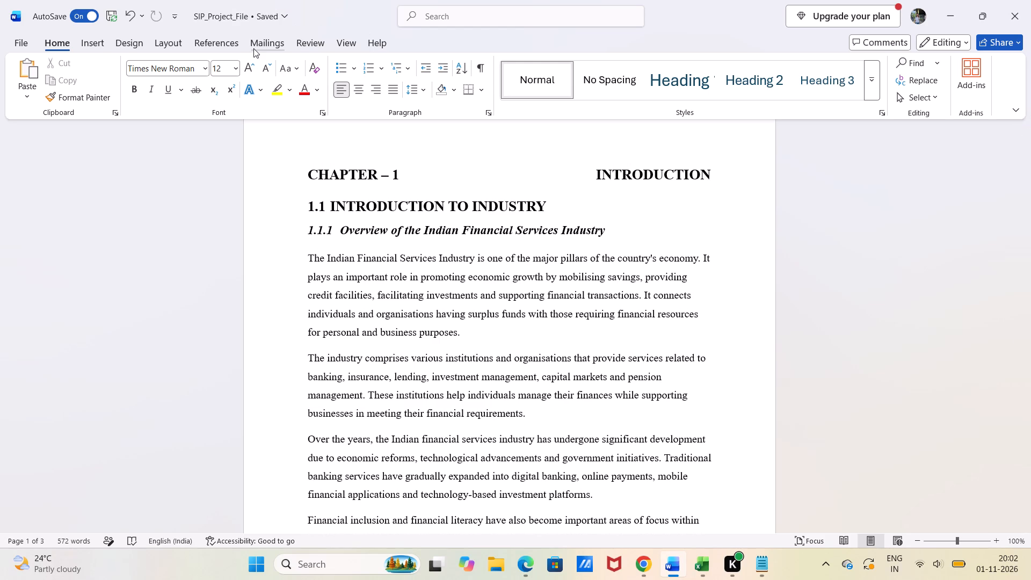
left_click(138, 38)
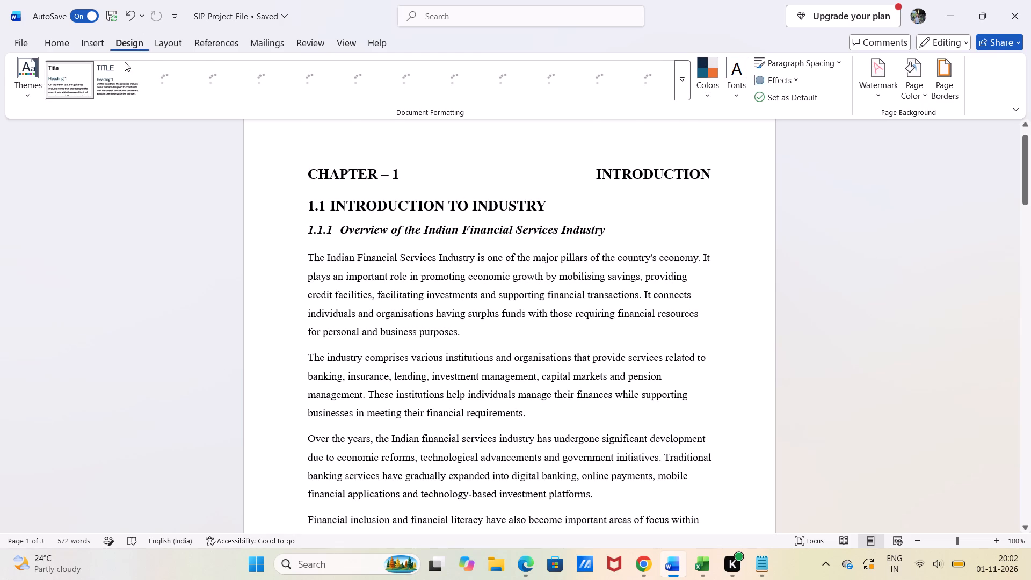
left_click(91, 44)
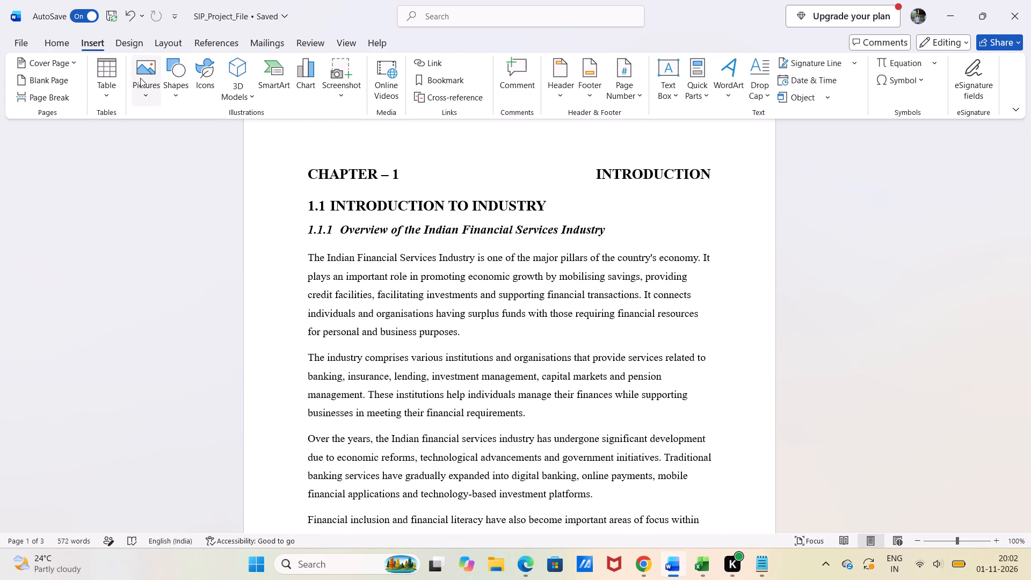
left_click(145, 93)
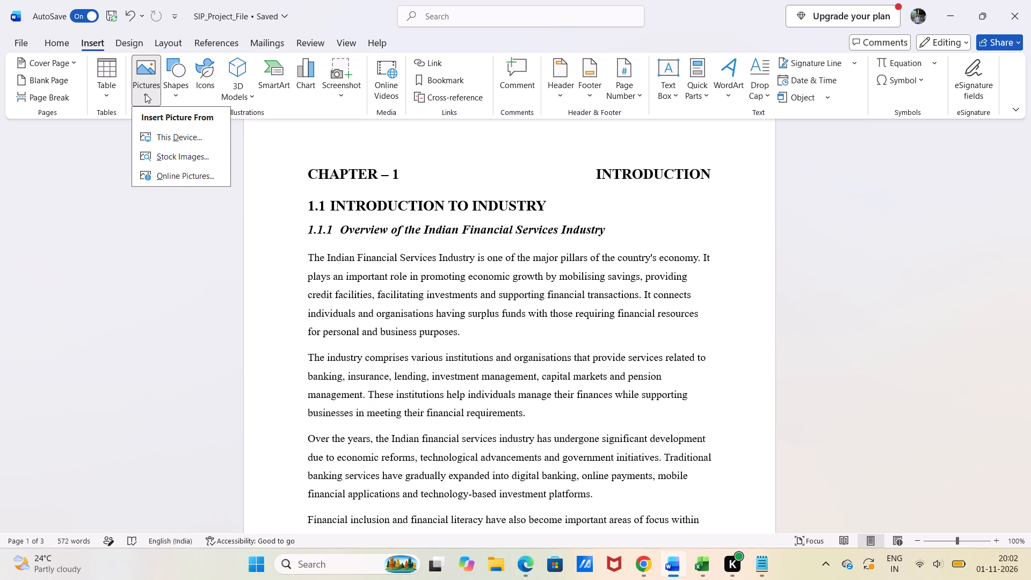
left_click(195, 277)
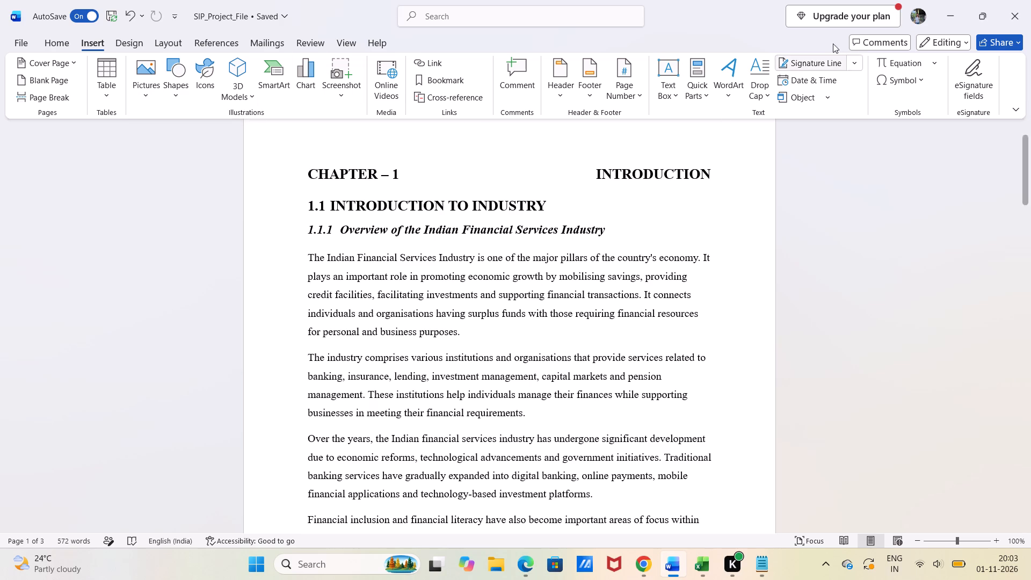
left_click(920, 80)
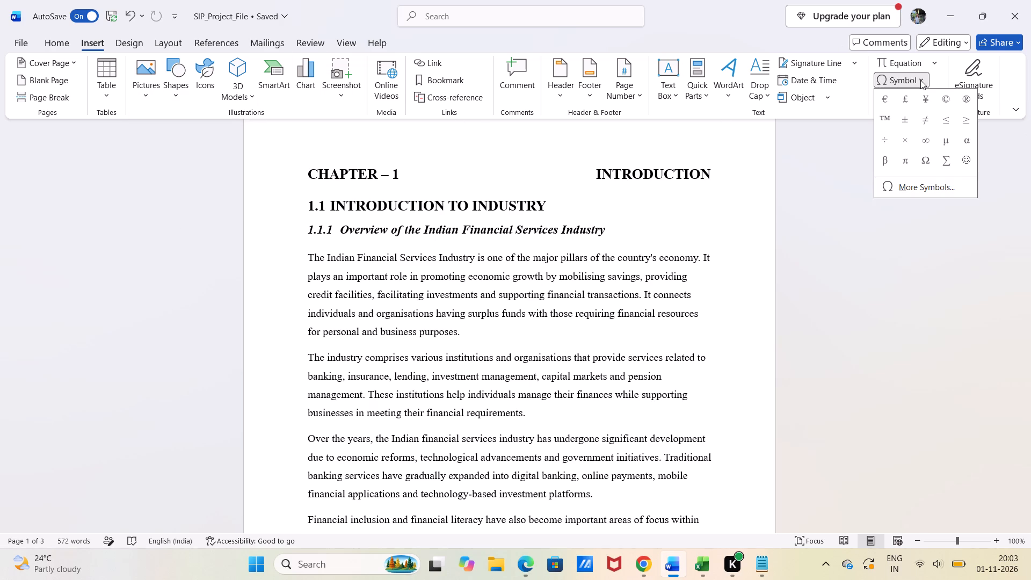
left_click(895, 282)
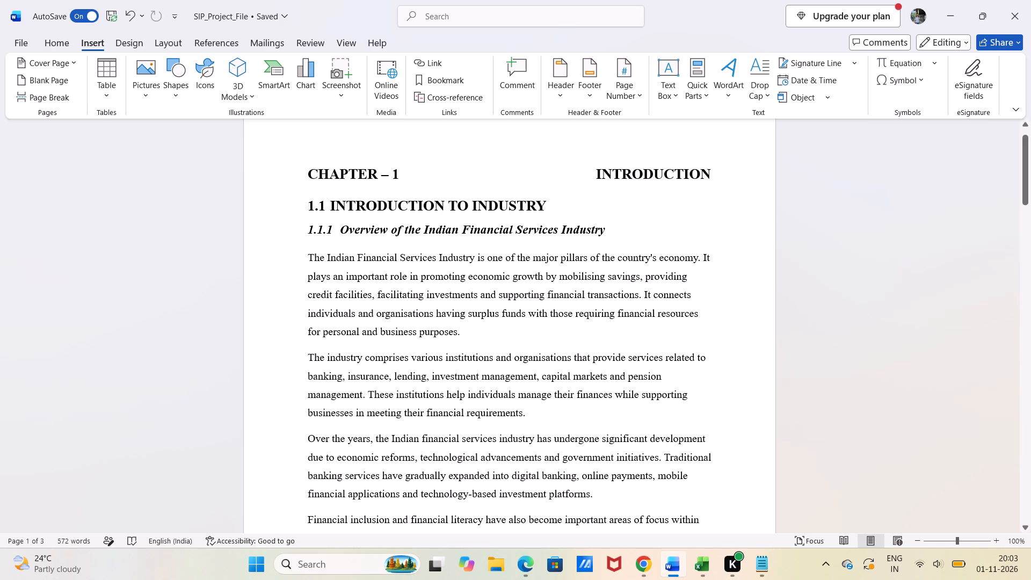
Start a new line after the closing paragraph of section 1.1.3 and set its text to 14 pt, bold and italic.
left_click(61, 38)
scroll(372, 351, "down", 1)
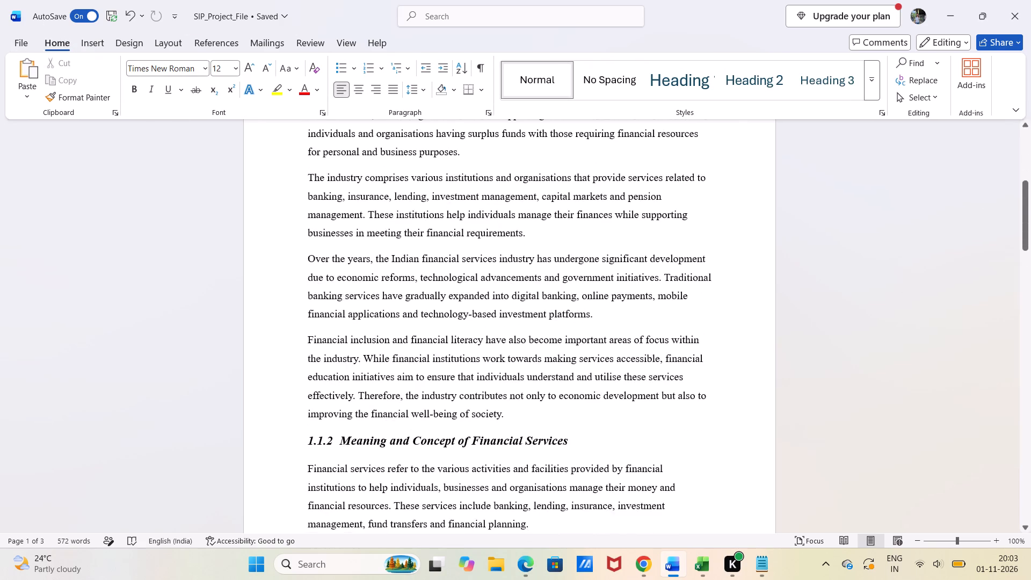
scroll(372, 351, "down", 2)
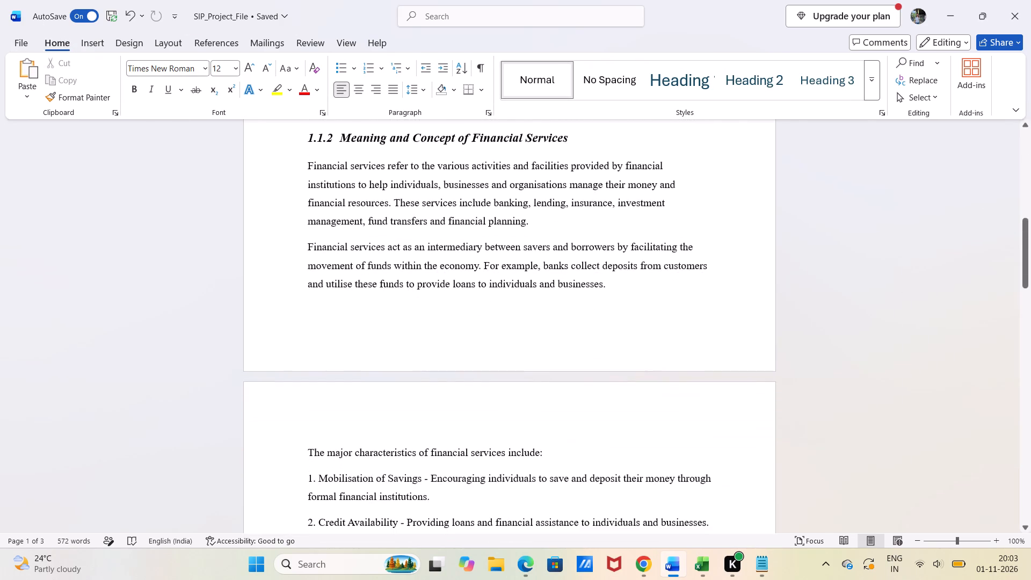
scroll(372, 351, "down", 3)
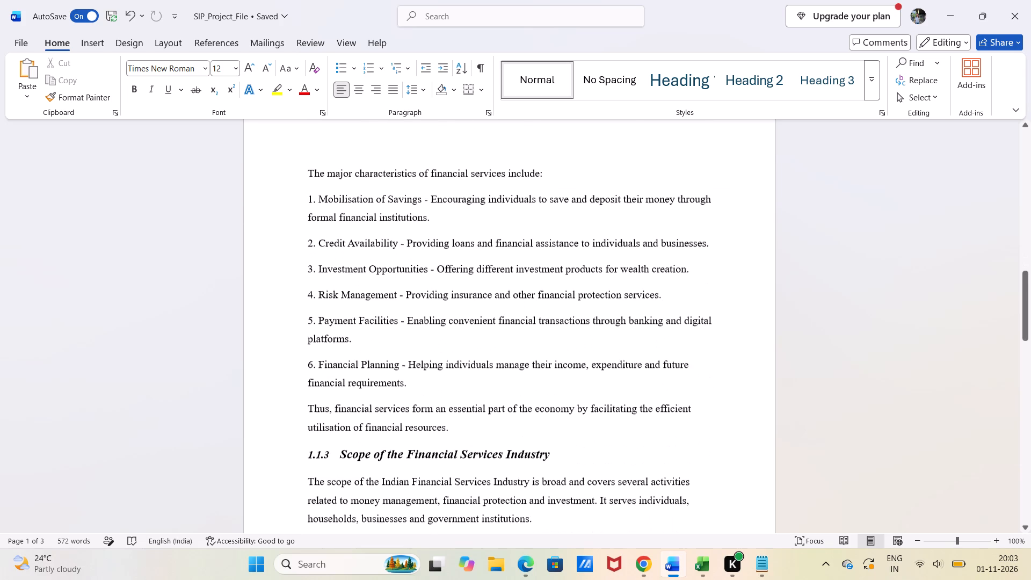
scroll(372, 351, "down", 4)
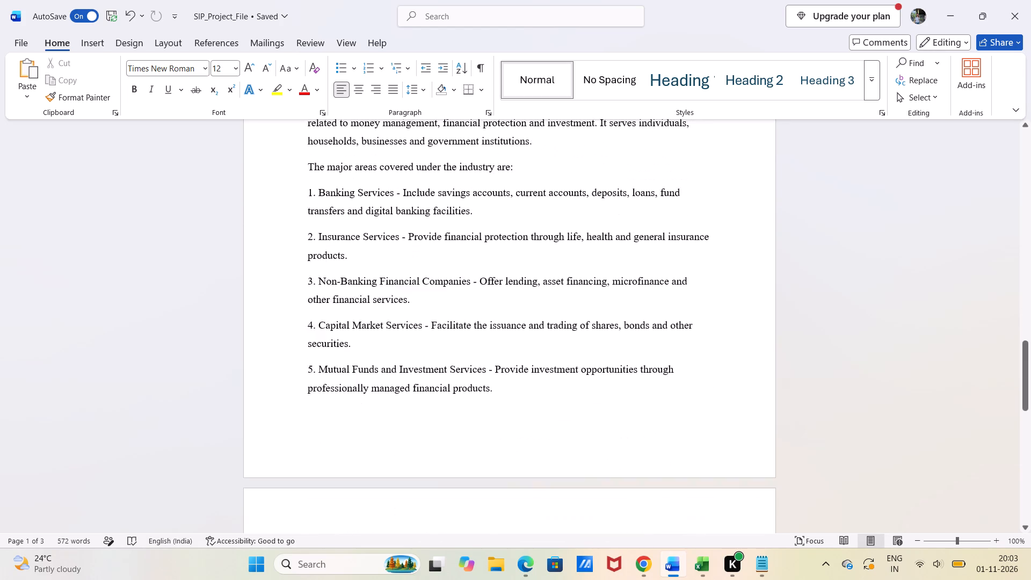
scroll(372, 351, "down", 3)
key("Return")
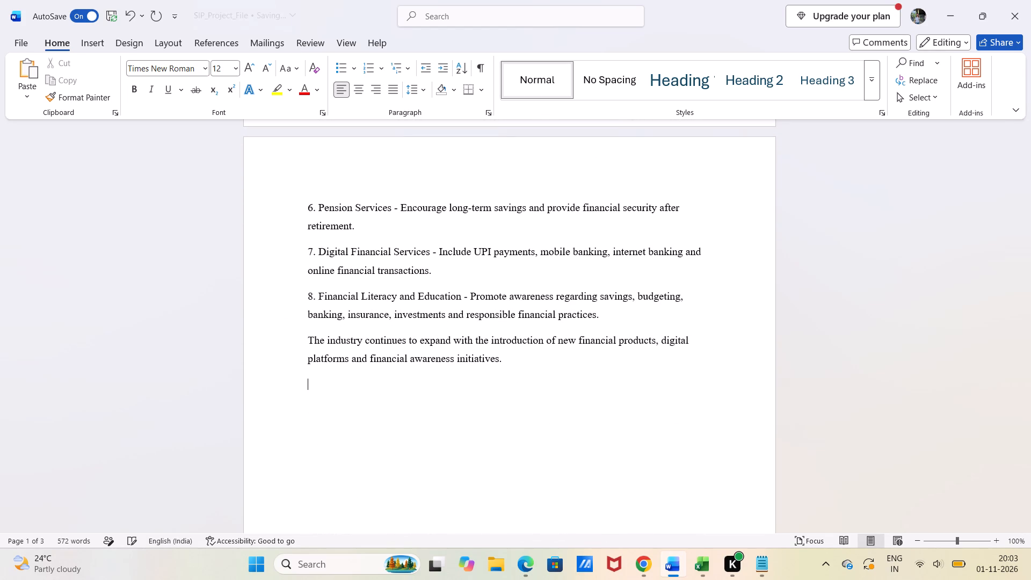
left_click(215, 66)
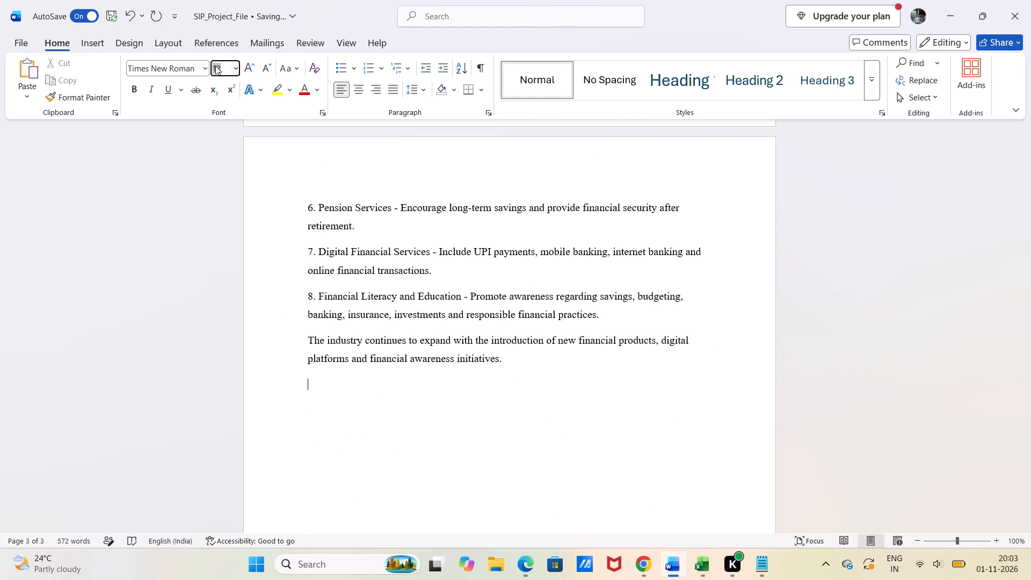
type("14")
key("Return")
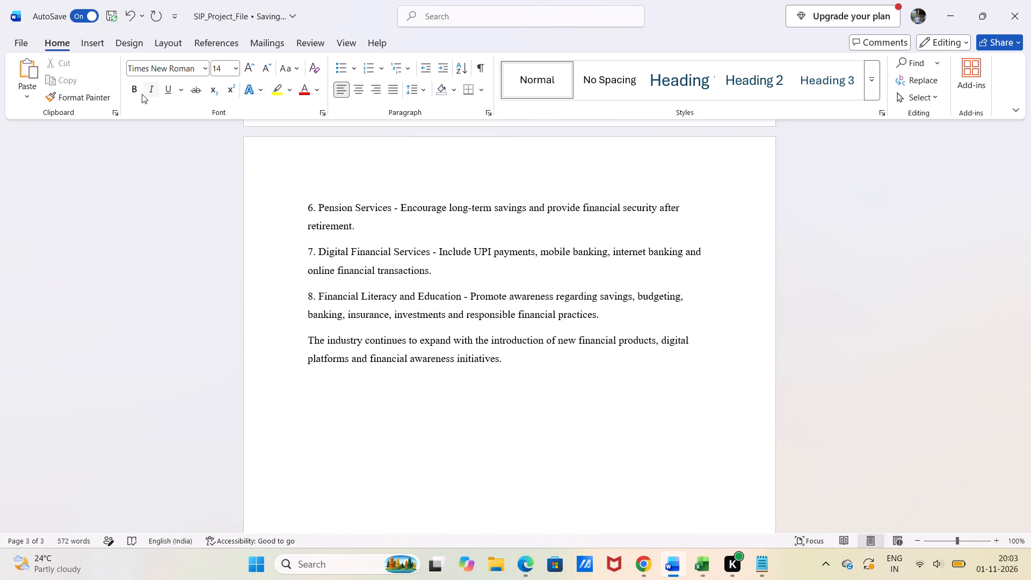
left_click(135, 91)
left_click(146, 91)
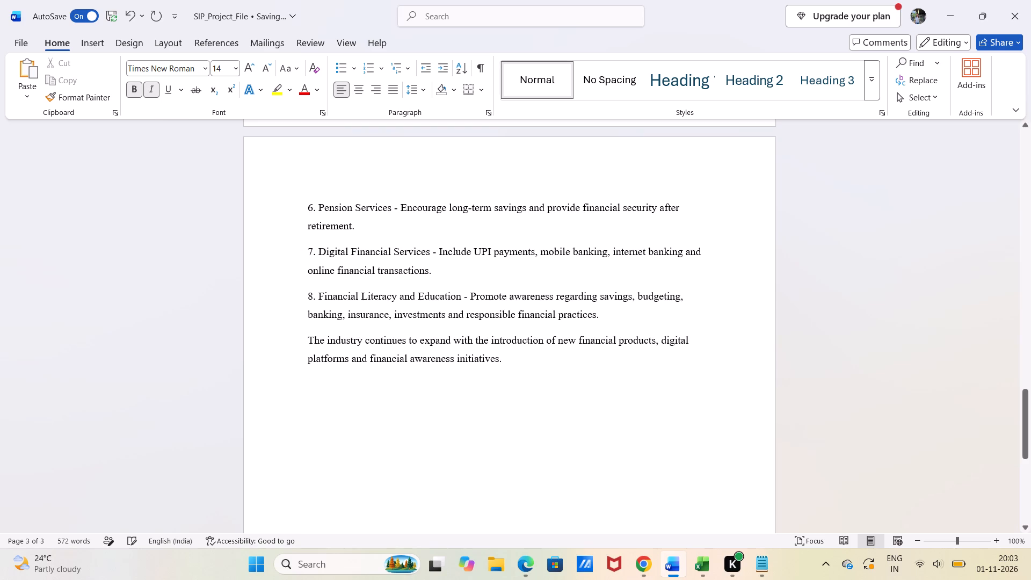
Copy the heading "1.1.4 Evolution and Development of the Financial Services Industry in India" from Notepad and paste it on the empty line in the Word document.
left_click(757, 568)
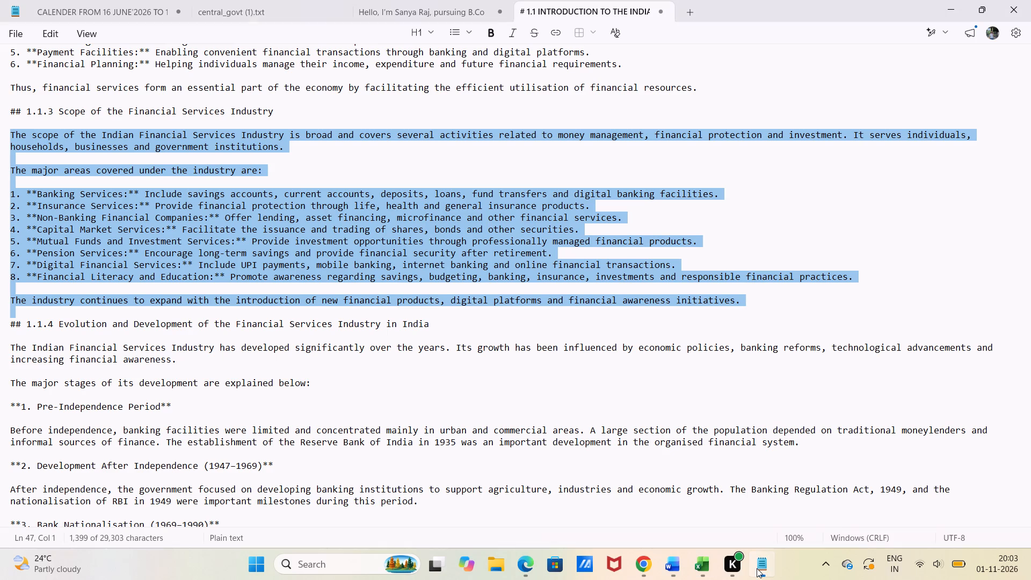
scroll(326, 391, "down", 1)
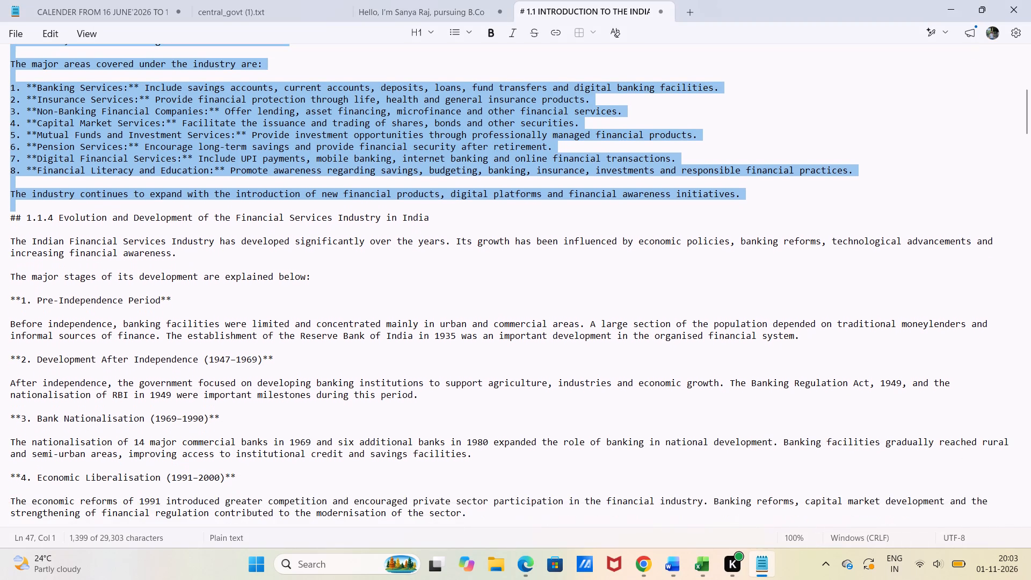
left_click(183, 305)
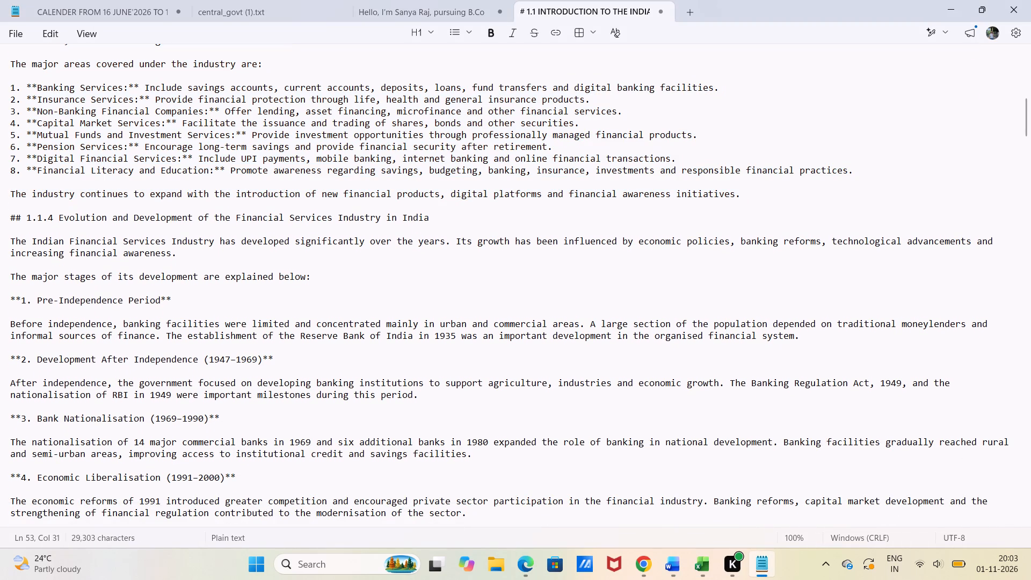
left_click_drag(26, 218, 387, 225)
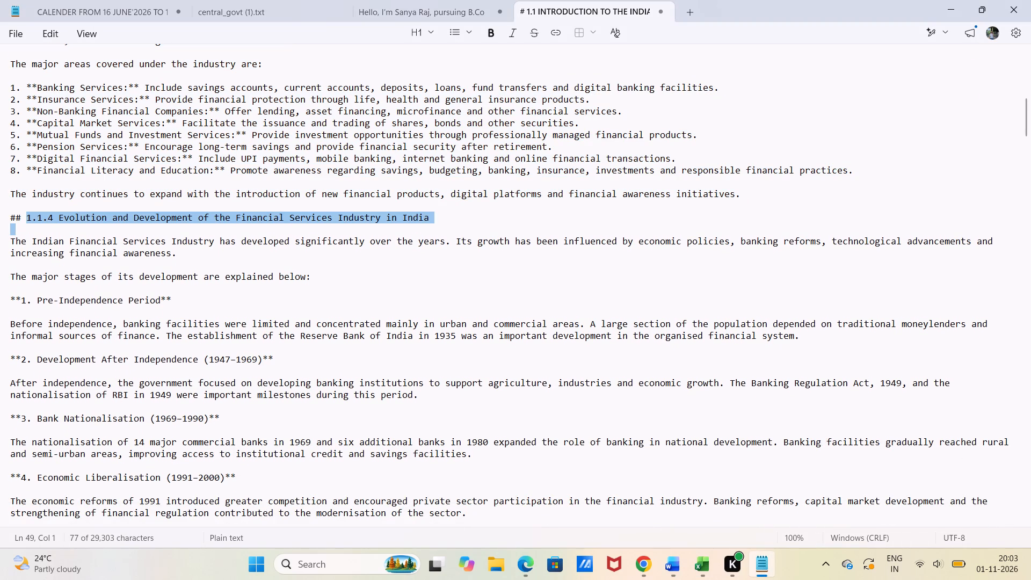
left_click_drag(387, 225, 432, 219)
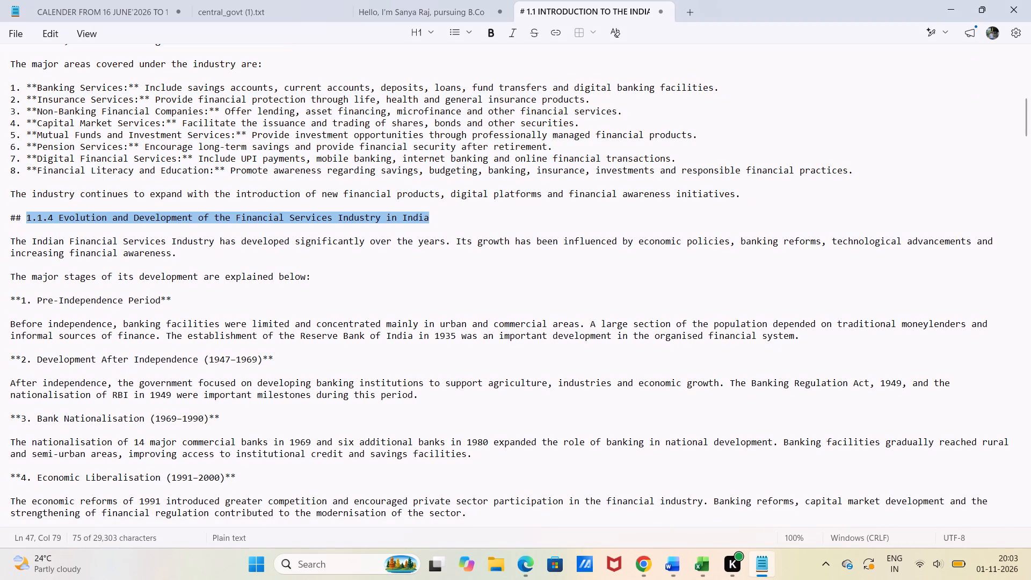
key("ctrl+c")
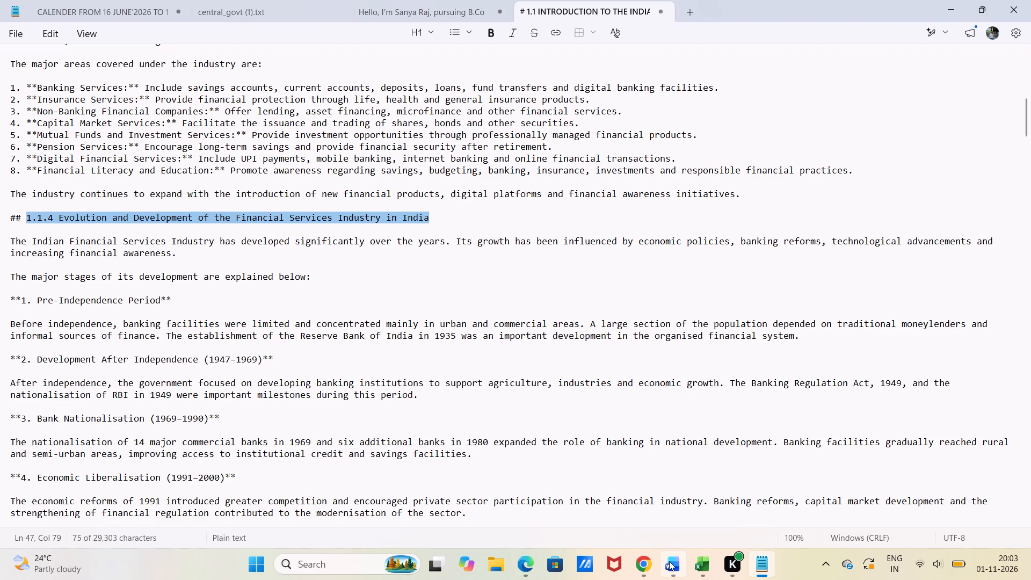
left_click(669, 561)
key("ctrl+v")
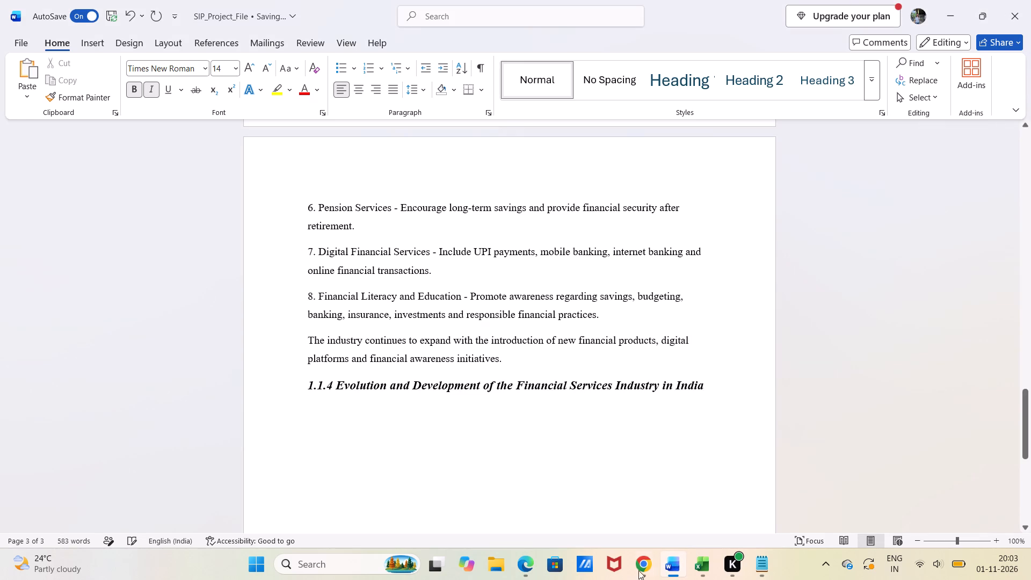
Start an unnumbered, unindented line below the 1.1.4 heading and set its text to 12 pt without bold or italic.
key("Return")
key("BackSpace")
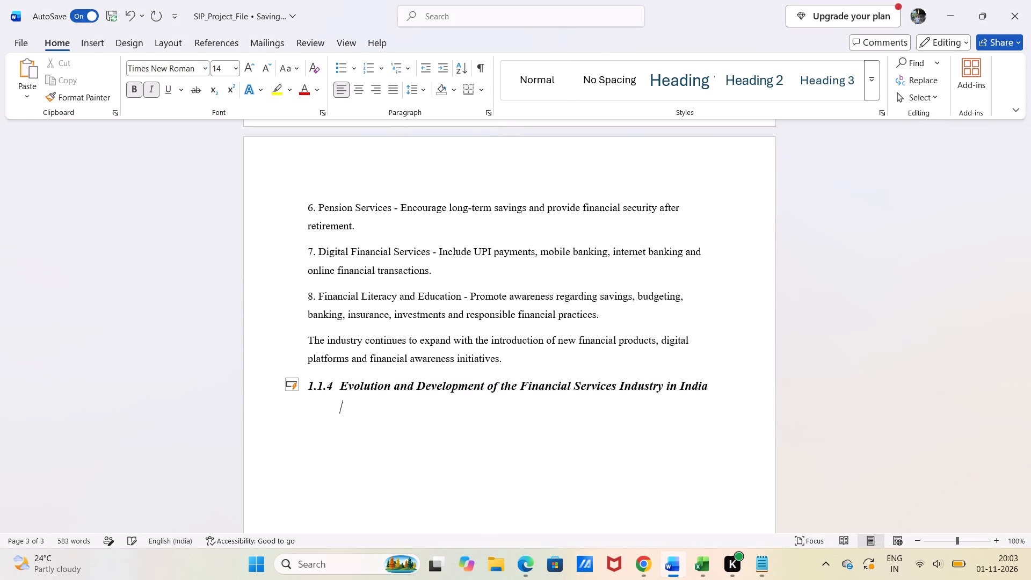
key("BackSpace")
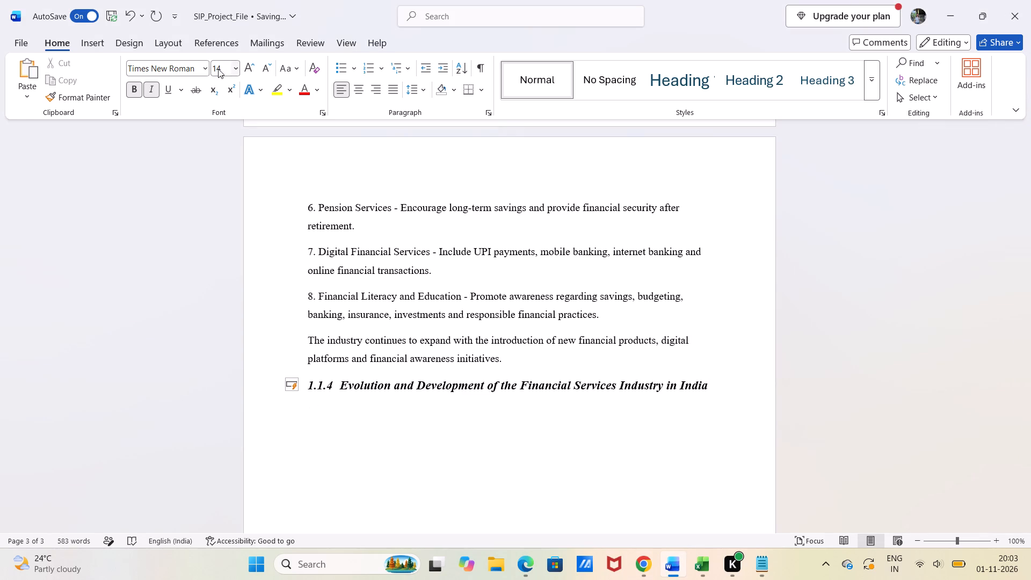
left_click(218, 69)
type("12")
key("Return")
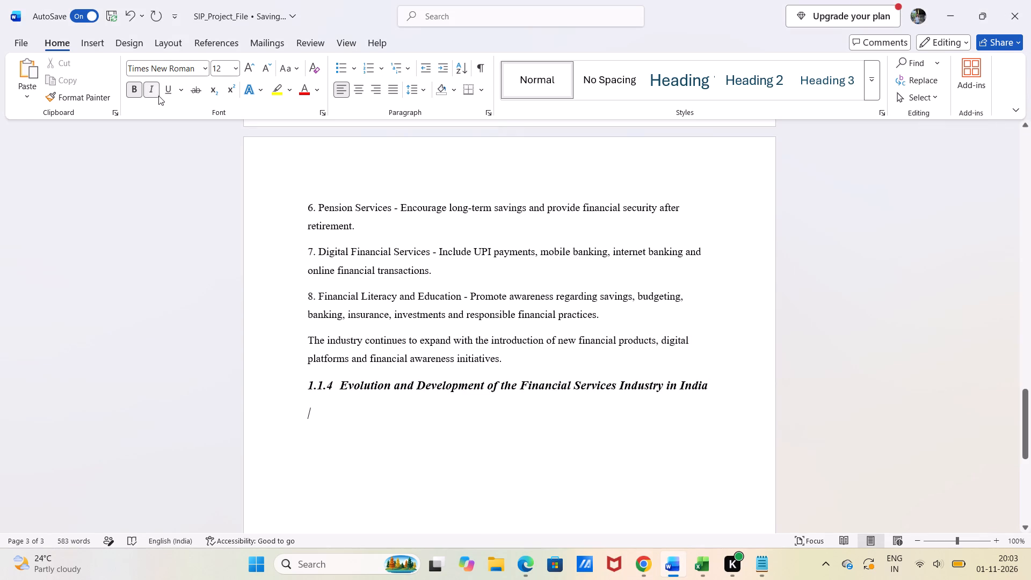
left_click(151, 85)
left_click(137, 88)
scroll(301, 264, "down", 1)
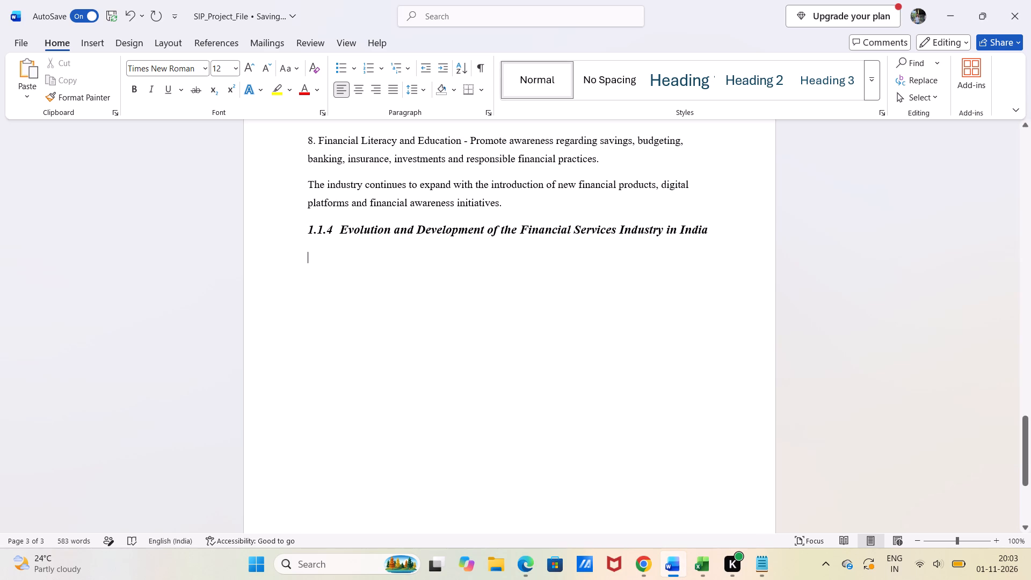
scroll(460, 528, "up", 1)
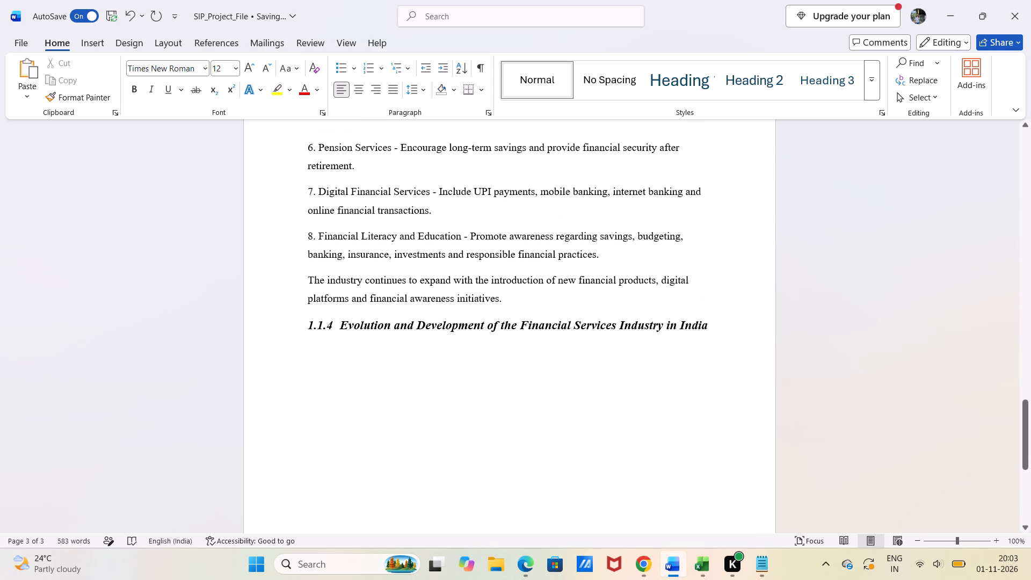
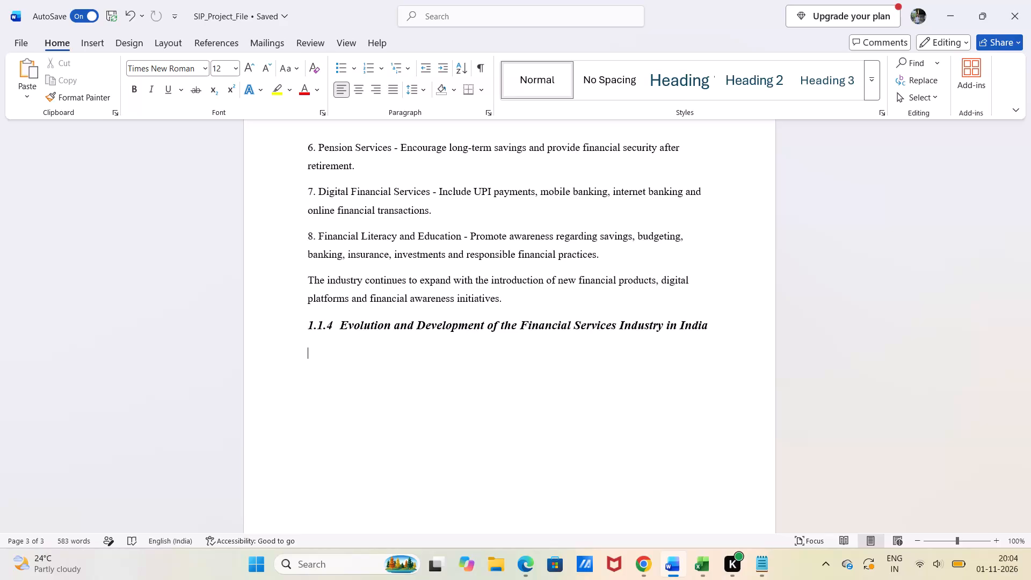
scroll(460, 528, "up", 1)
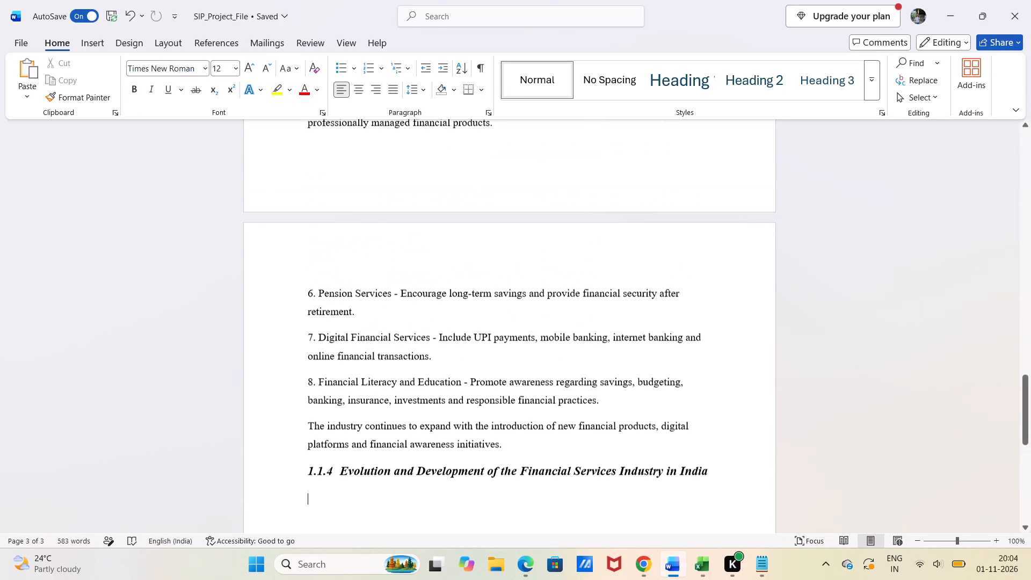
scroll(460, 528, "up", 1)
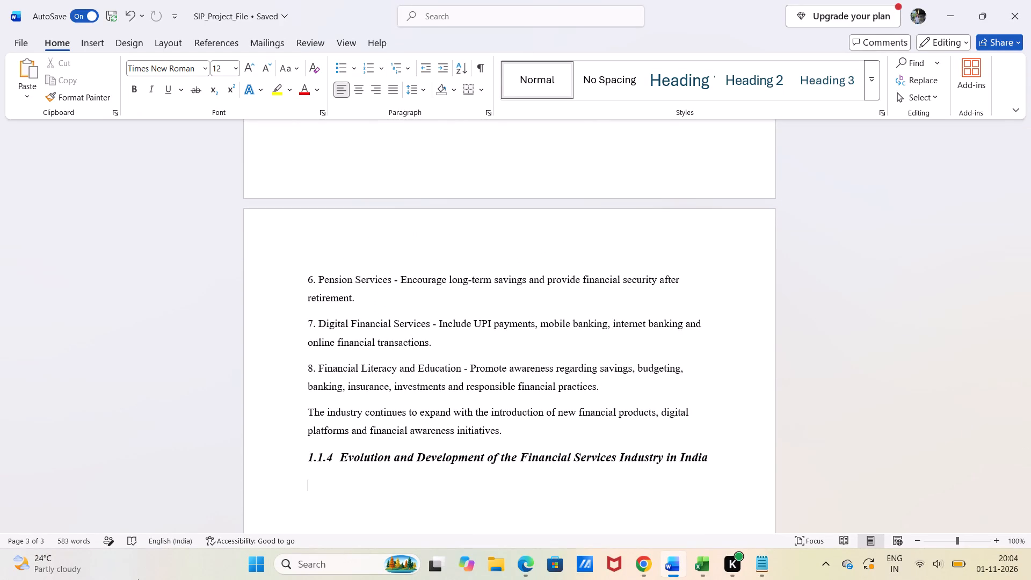
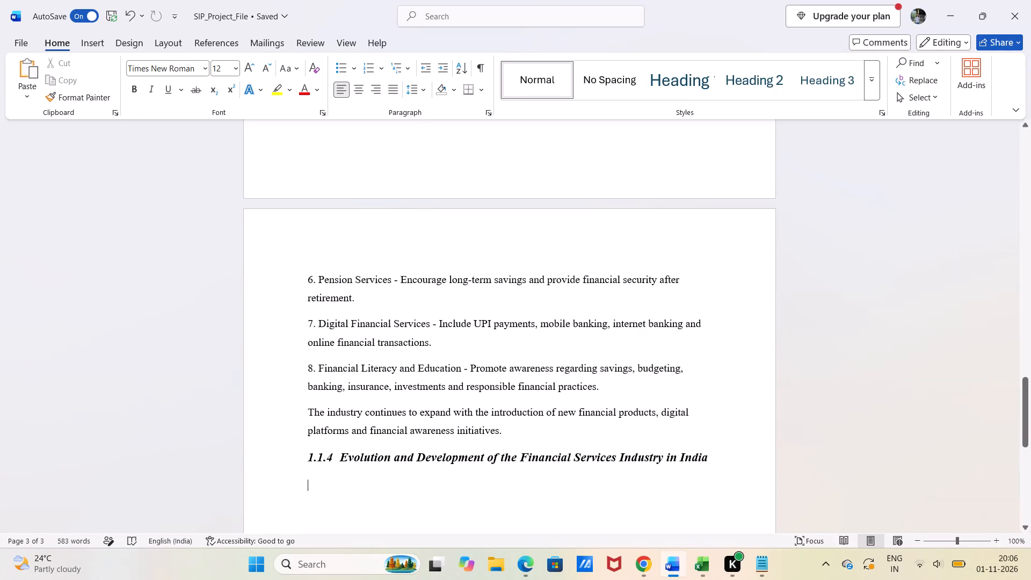
Pause the Bolna song video playing on YouTube in Chrome, and return to the project document in Word.
left_click(641, 571)
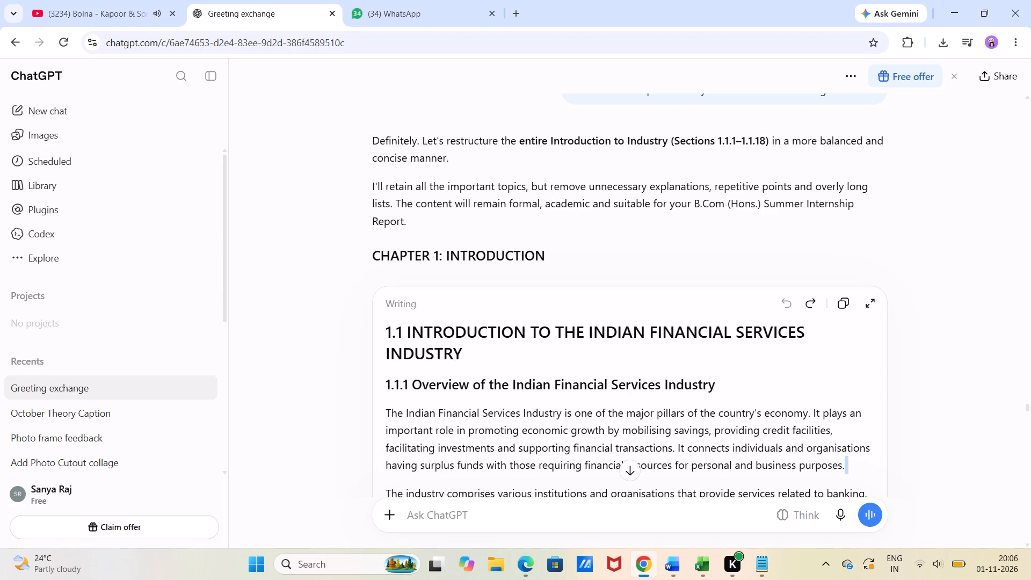
left_click(135, 7)
key("space")
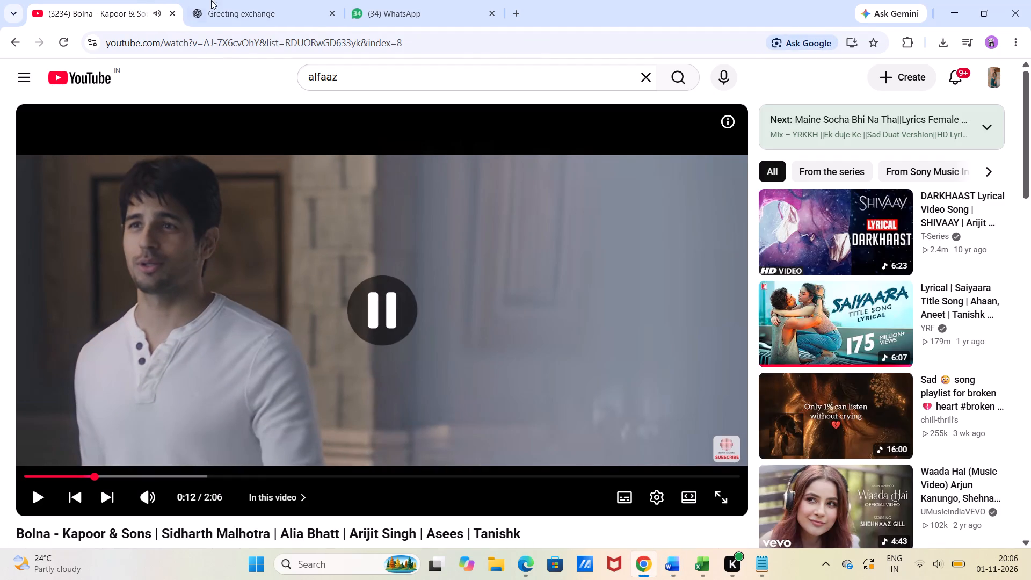
left_click(672, 564)
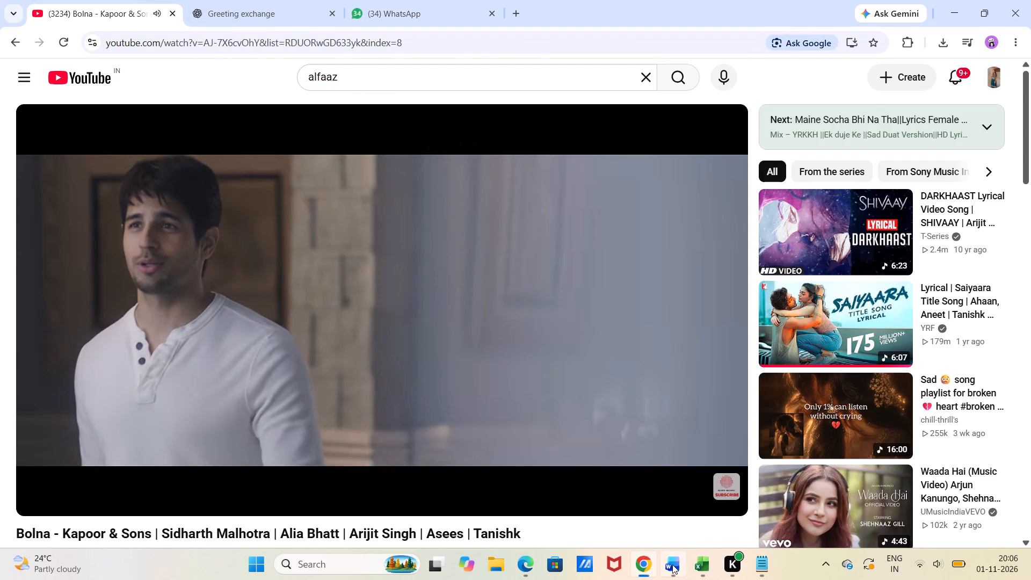